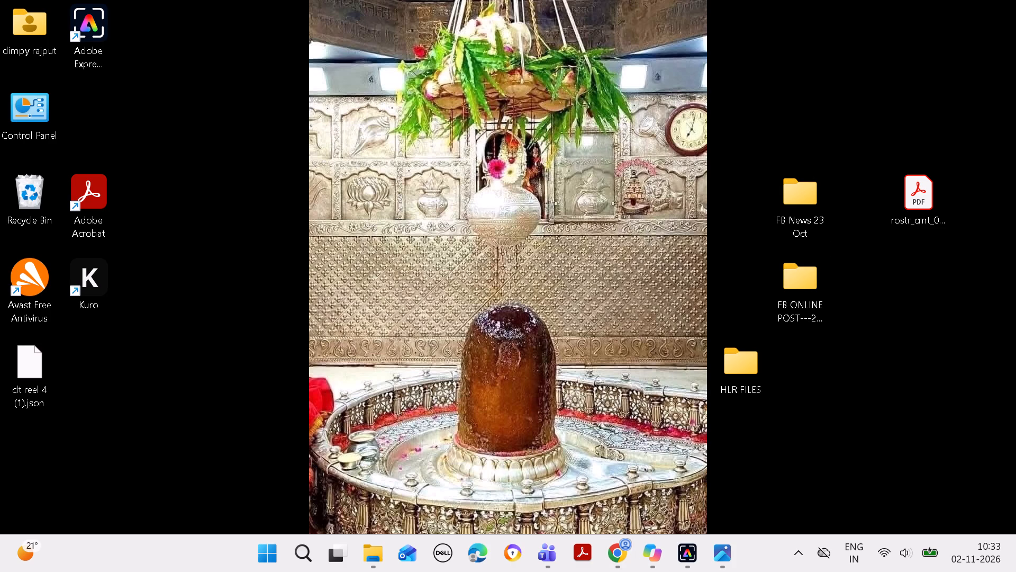
double_click(790, 276)
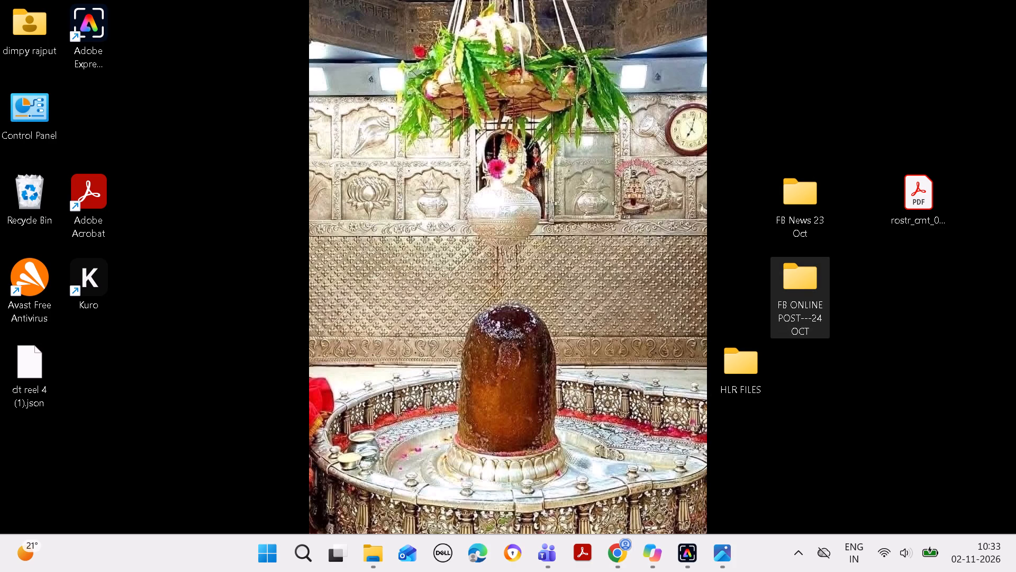
double_click(311, 177)
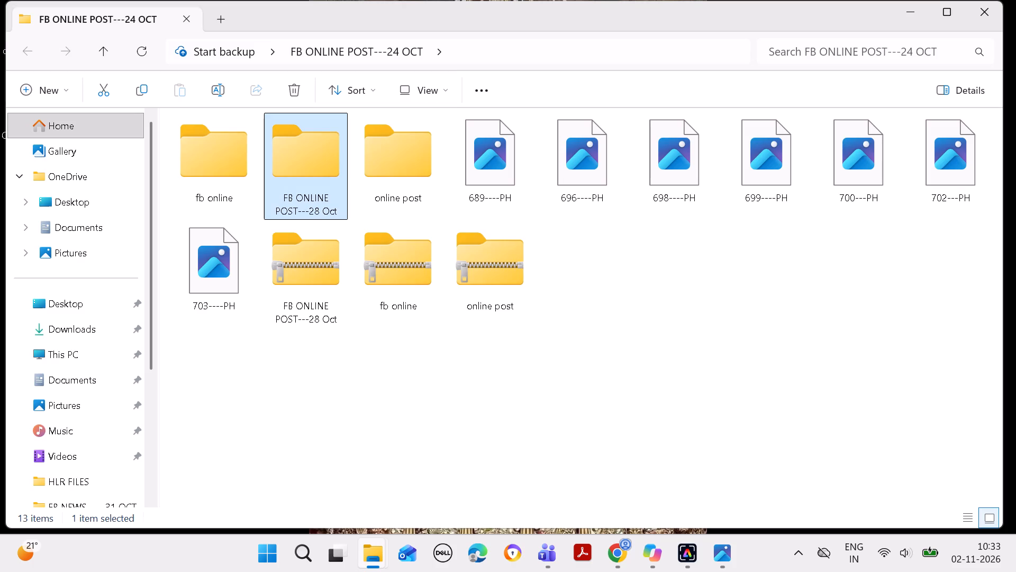
double_click(309, 158)
double_click(234, 143)
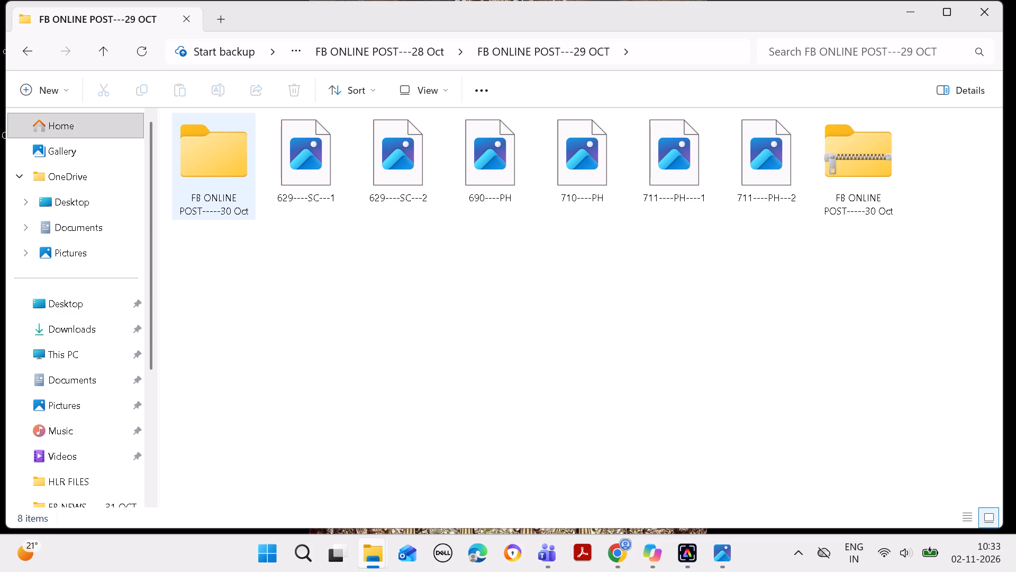
double_click(227, 166)
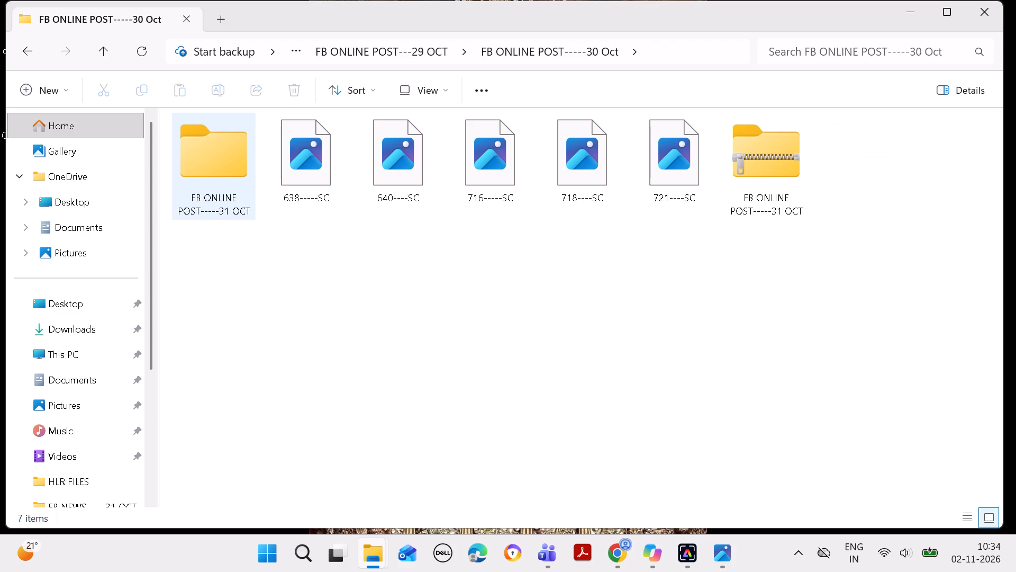
double_click(227, 165)
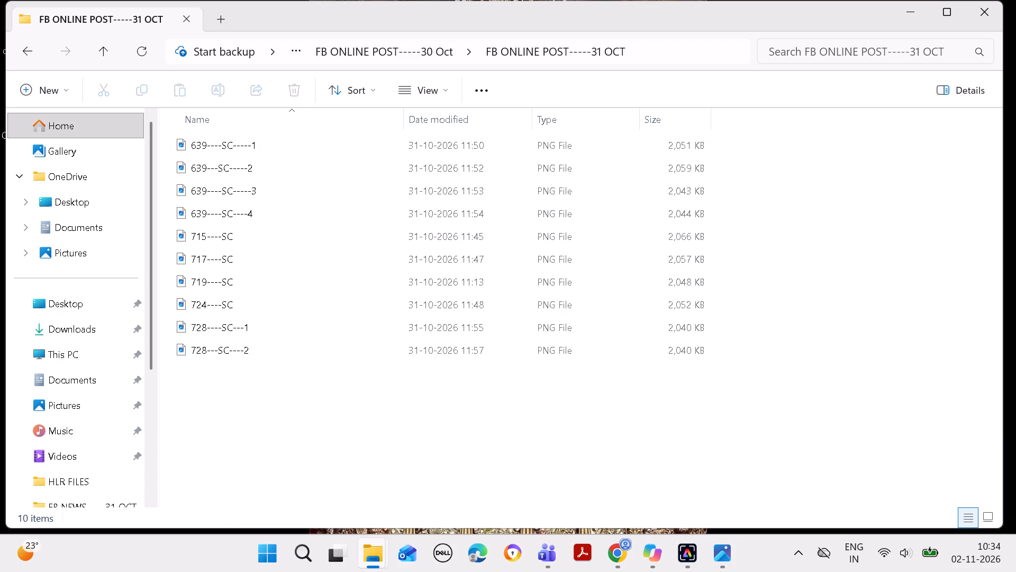
left_click(921, 7)
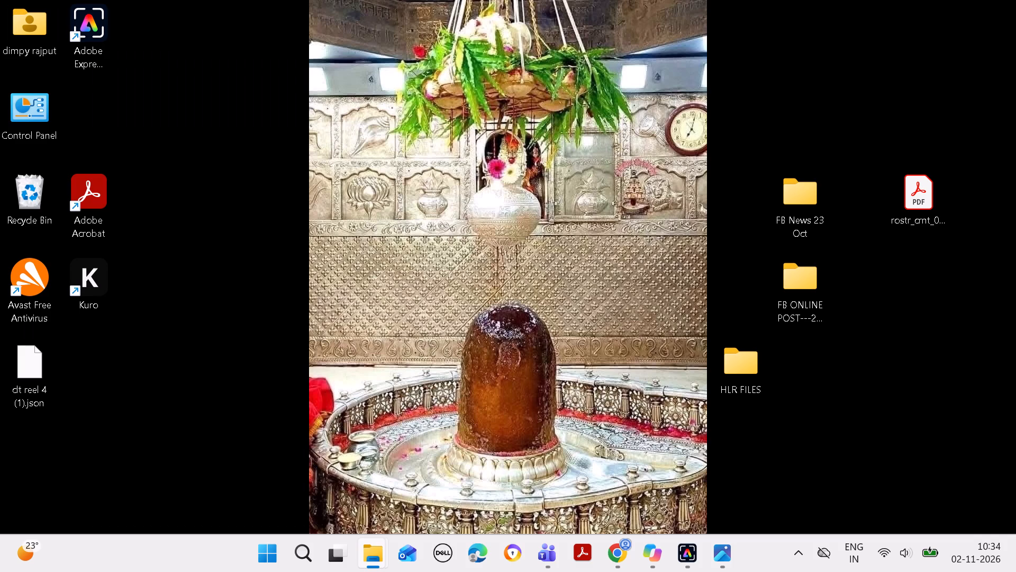
Create a folder named "FB ONLINE POST----2 Nov" inside the desktop folder FB ONLINE POST---24 OCT.
double_click(804, 278)
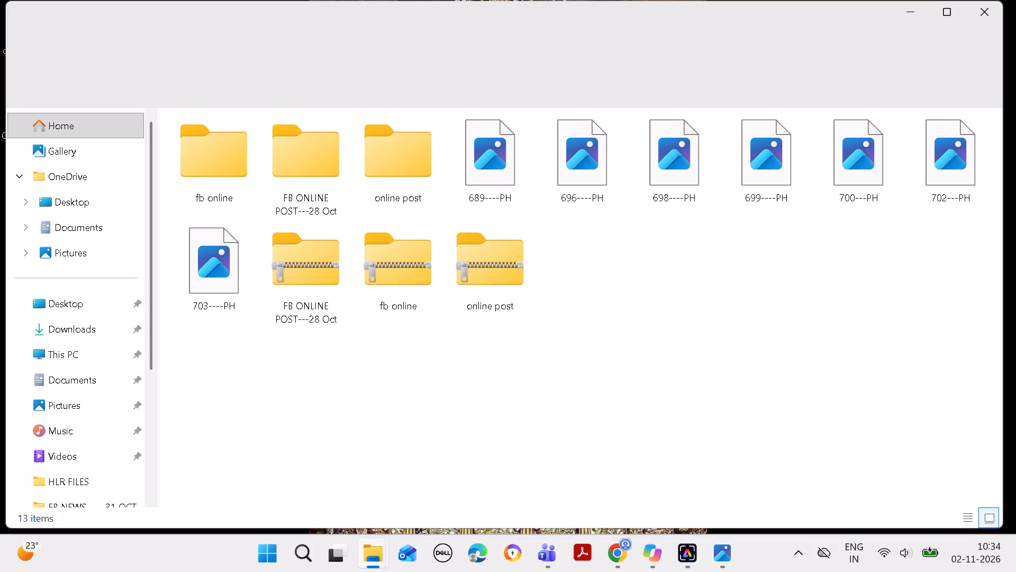
right_click(638, 290)
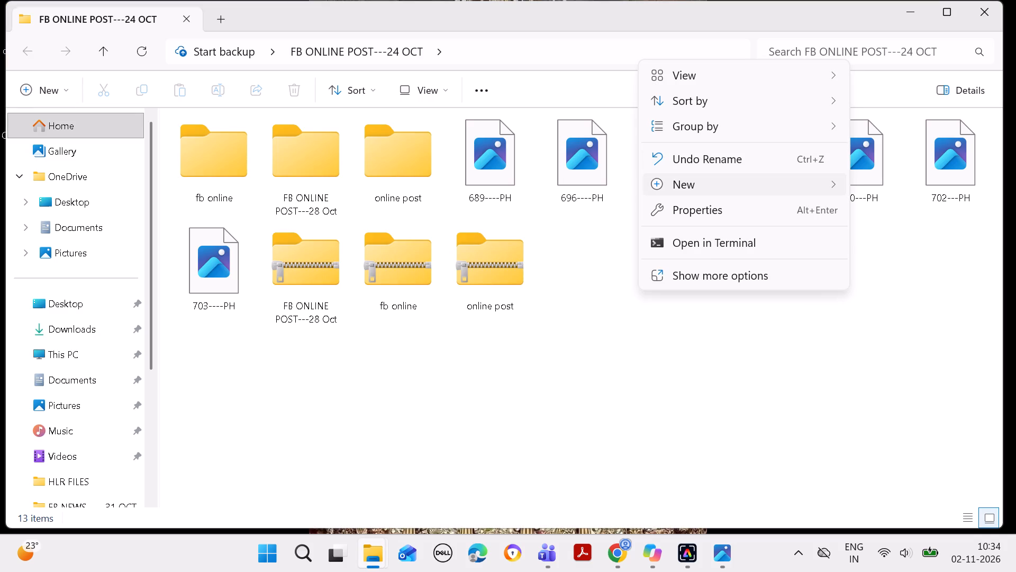
left_click(700, 181)
left_click(529, 187)
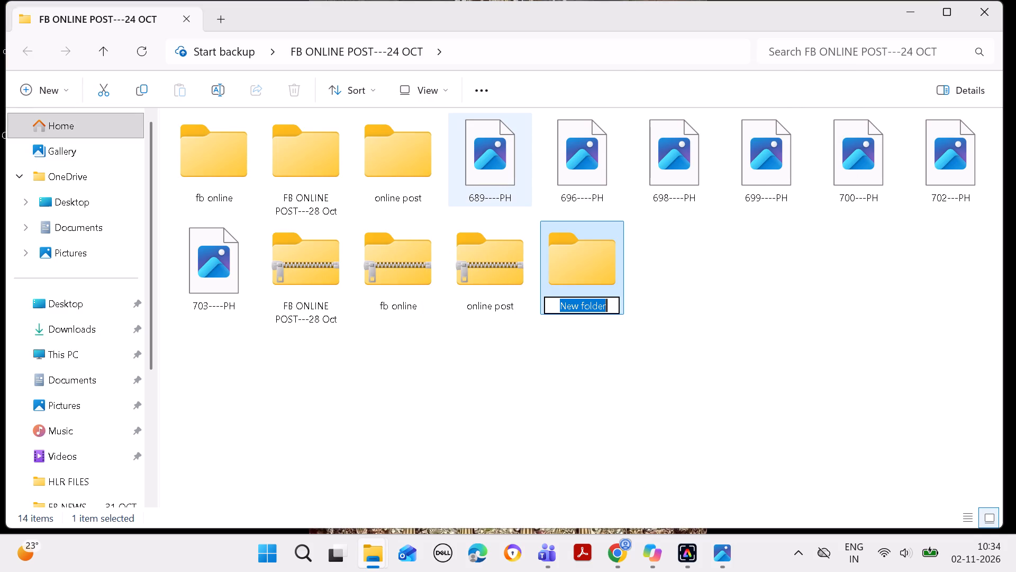
key("BackSpace")
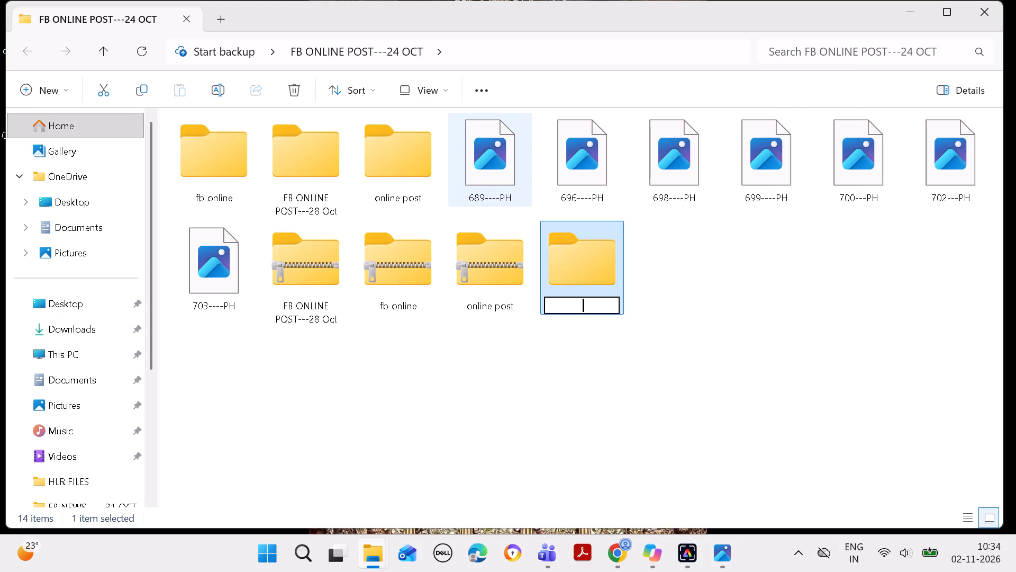
key("f")
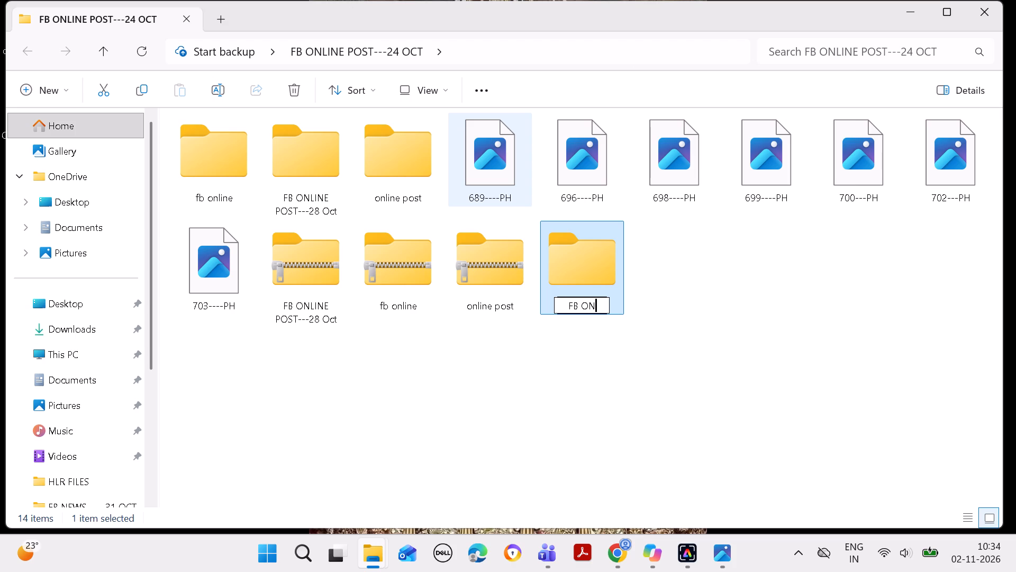
key("BackSpace")
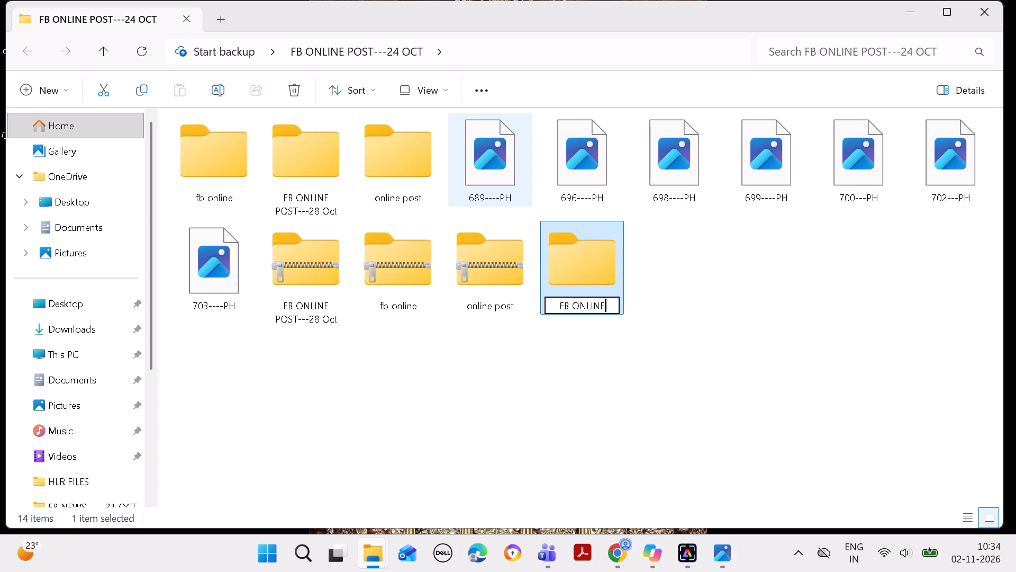
key("space")
type("POST")
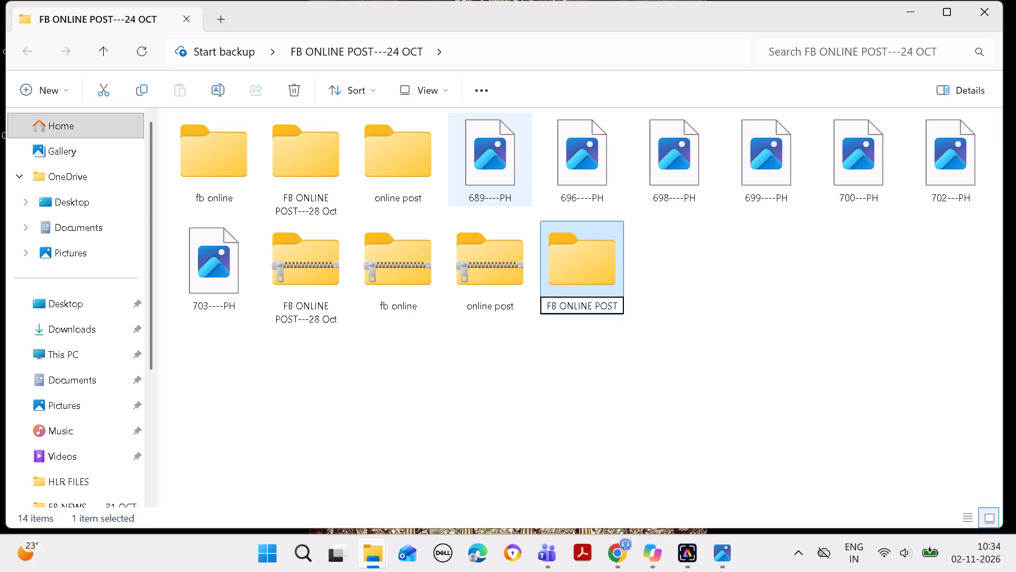
type("----")
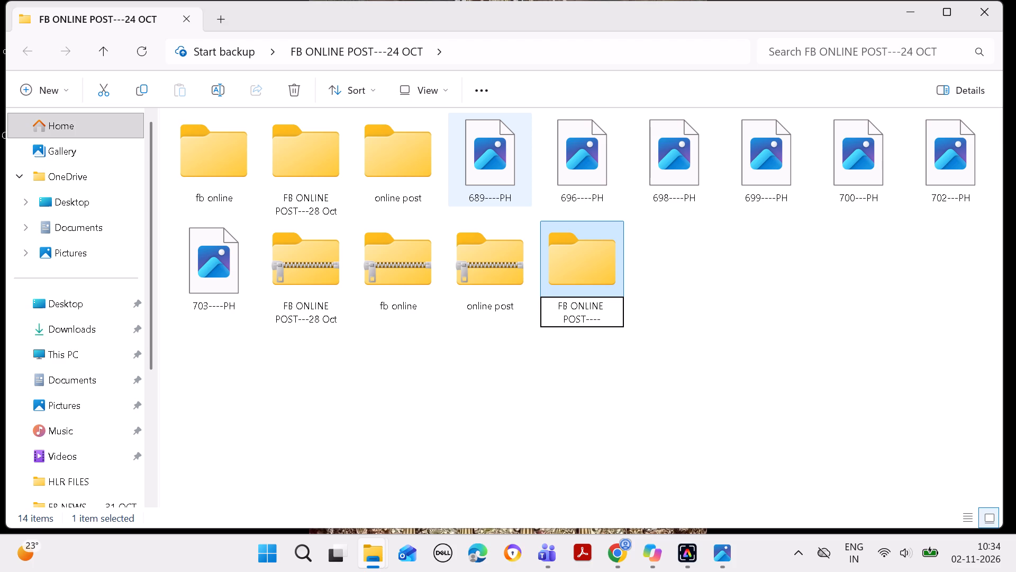
key("2")
key("space")
key("Return")
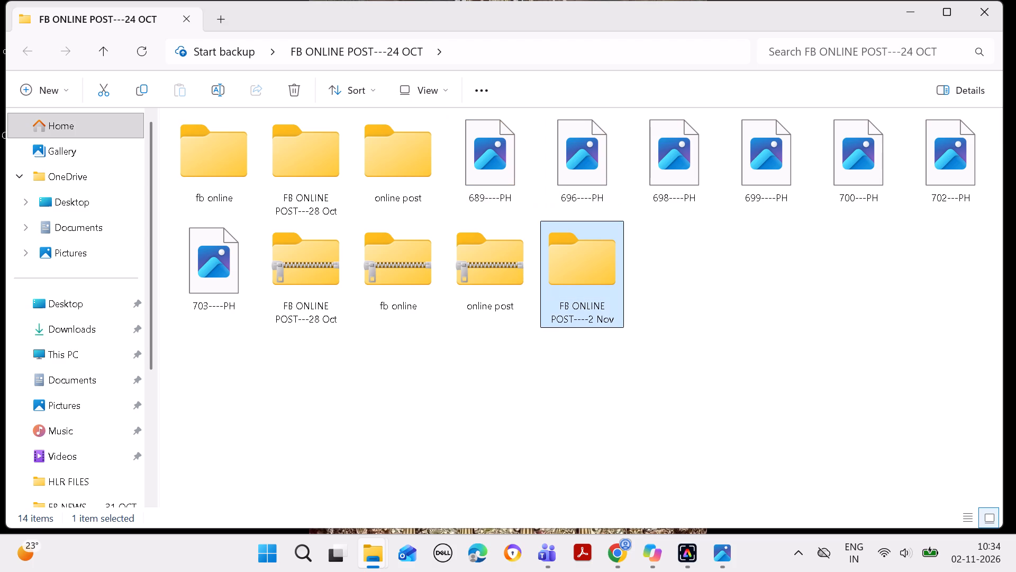
Switch to the Chrome window showing the CaseLawToday website.
left_click(609, 559)
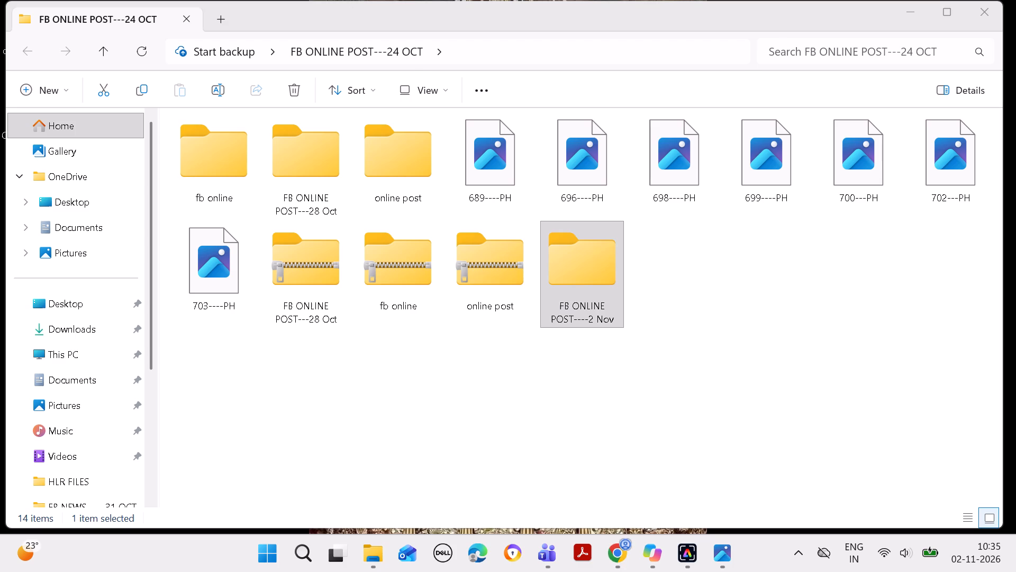
left_click(615, 547)
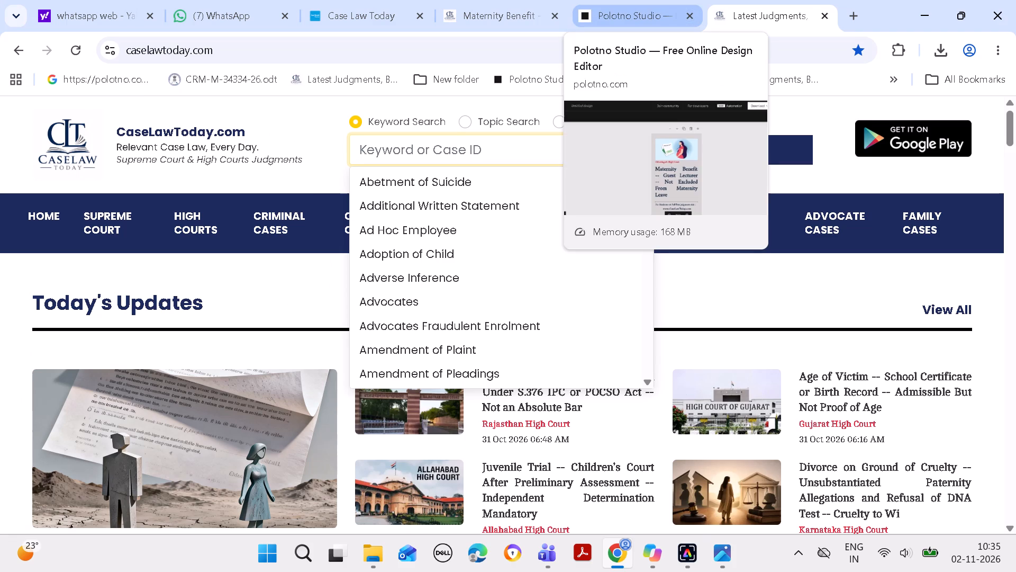
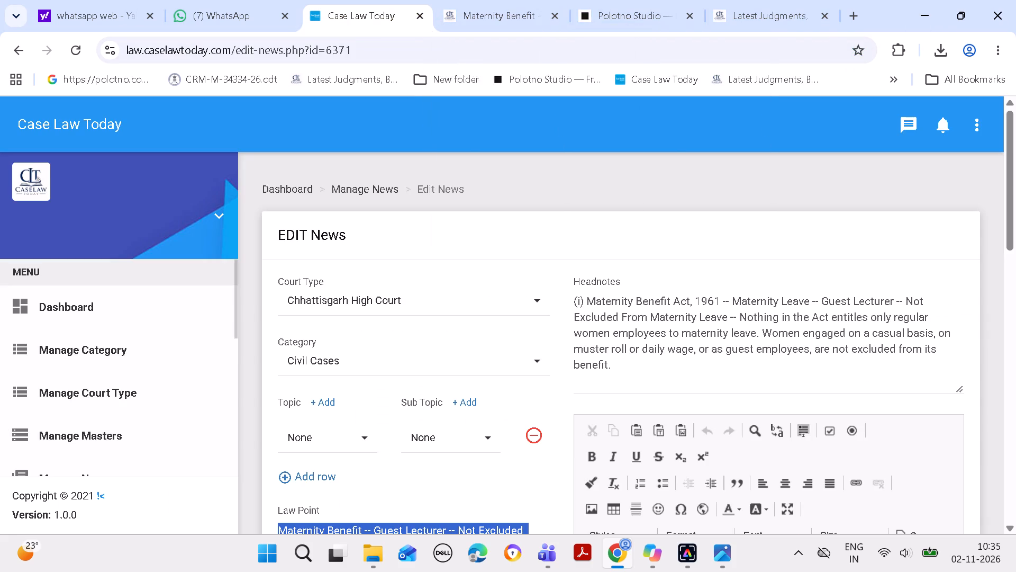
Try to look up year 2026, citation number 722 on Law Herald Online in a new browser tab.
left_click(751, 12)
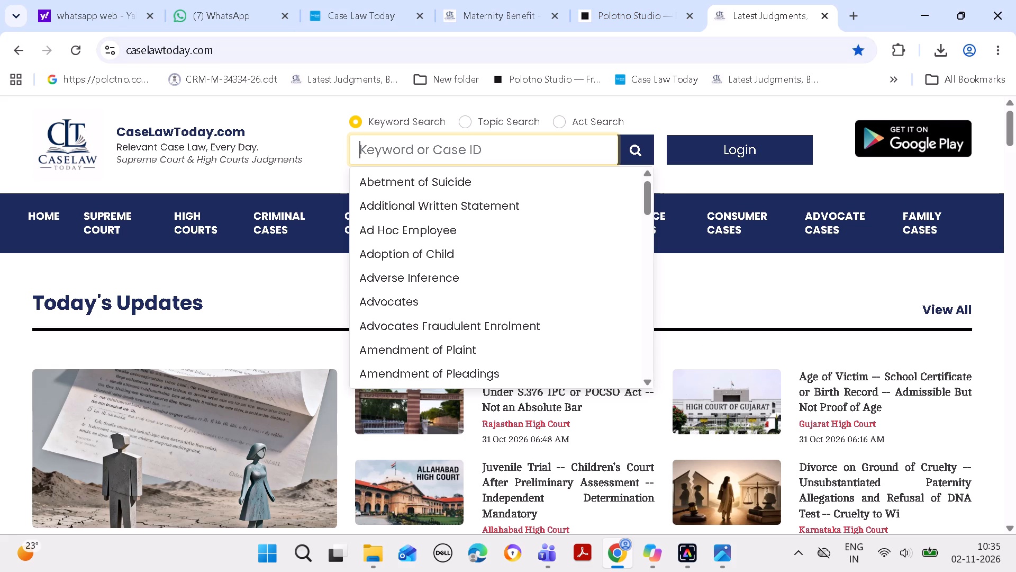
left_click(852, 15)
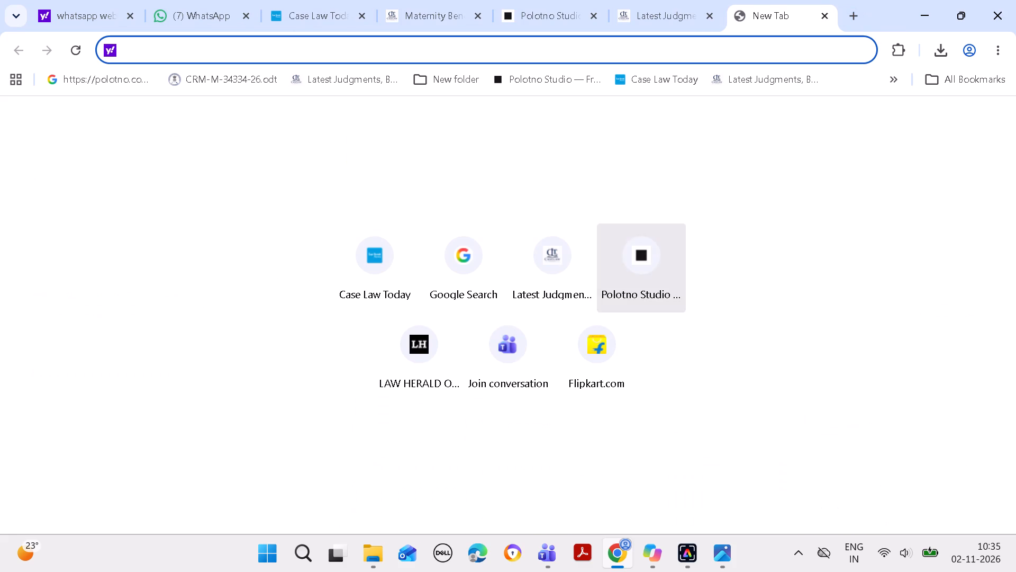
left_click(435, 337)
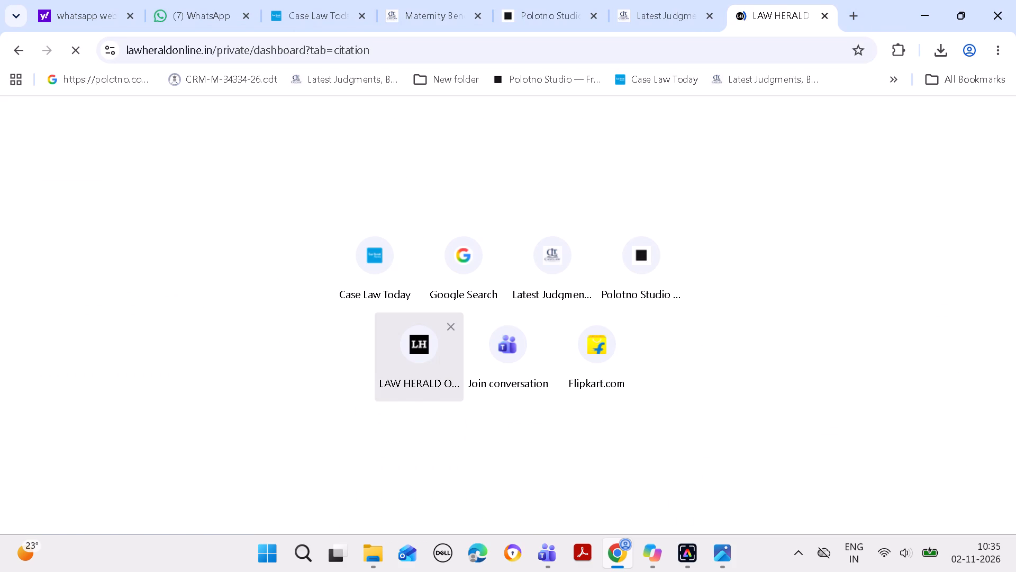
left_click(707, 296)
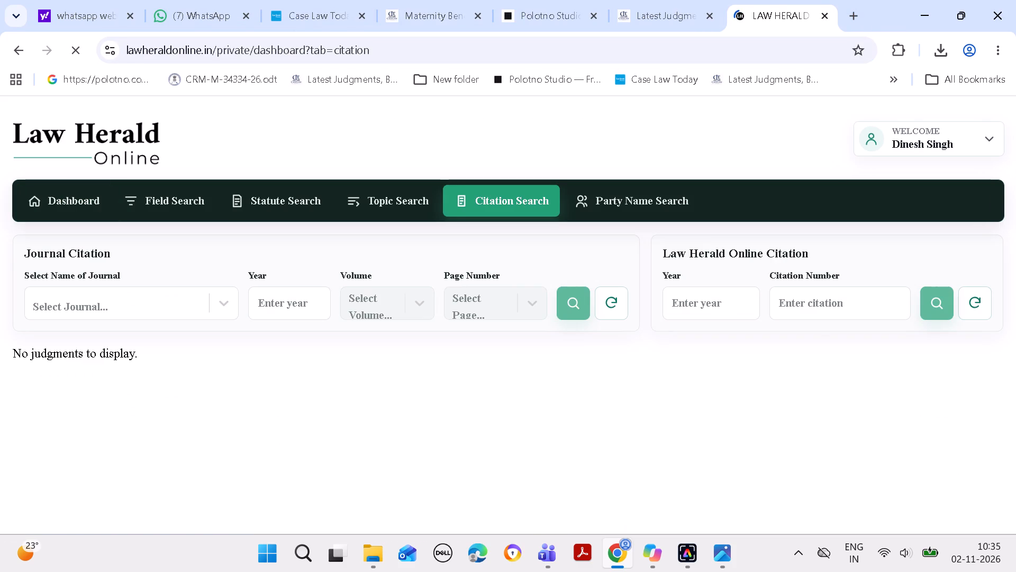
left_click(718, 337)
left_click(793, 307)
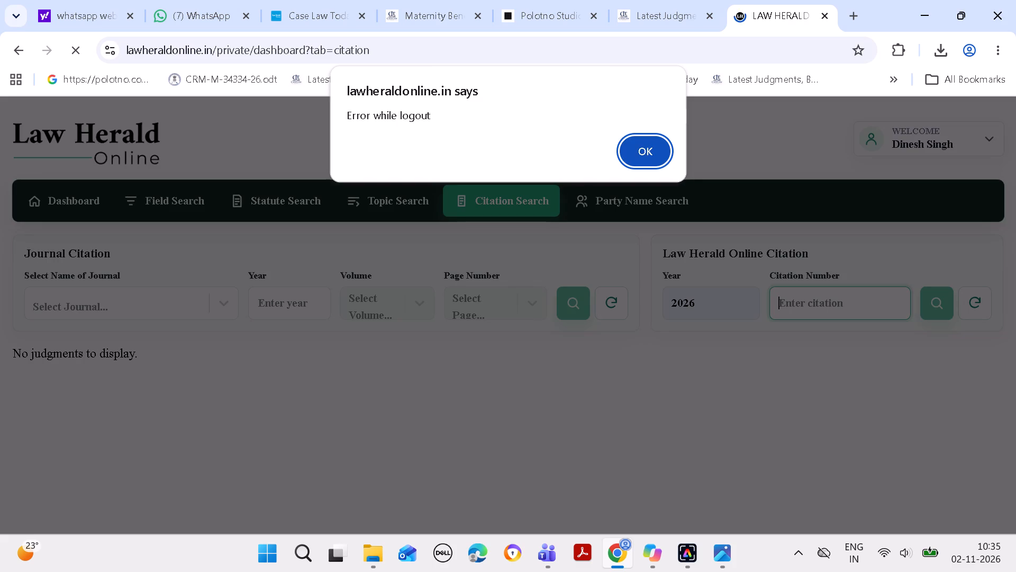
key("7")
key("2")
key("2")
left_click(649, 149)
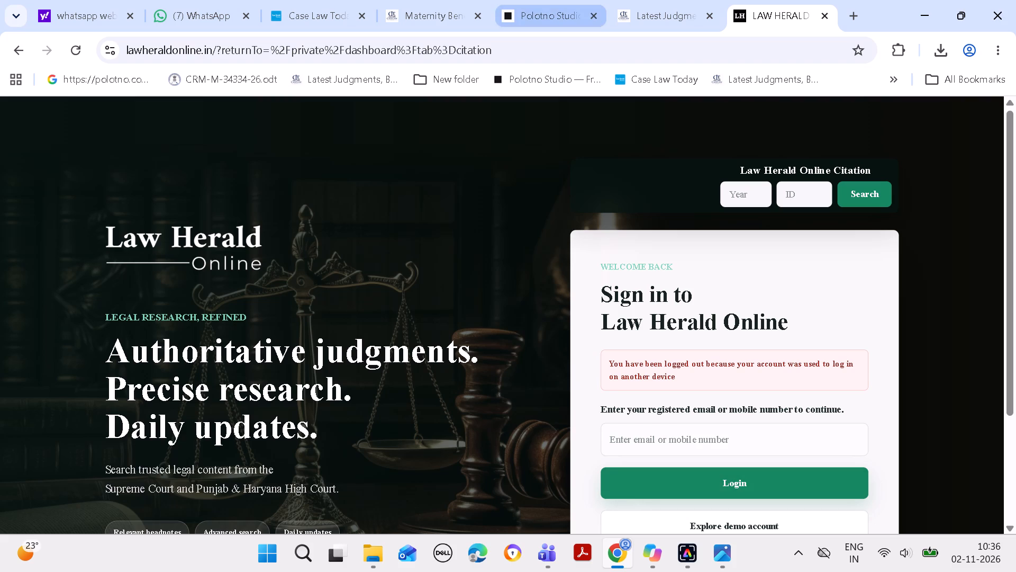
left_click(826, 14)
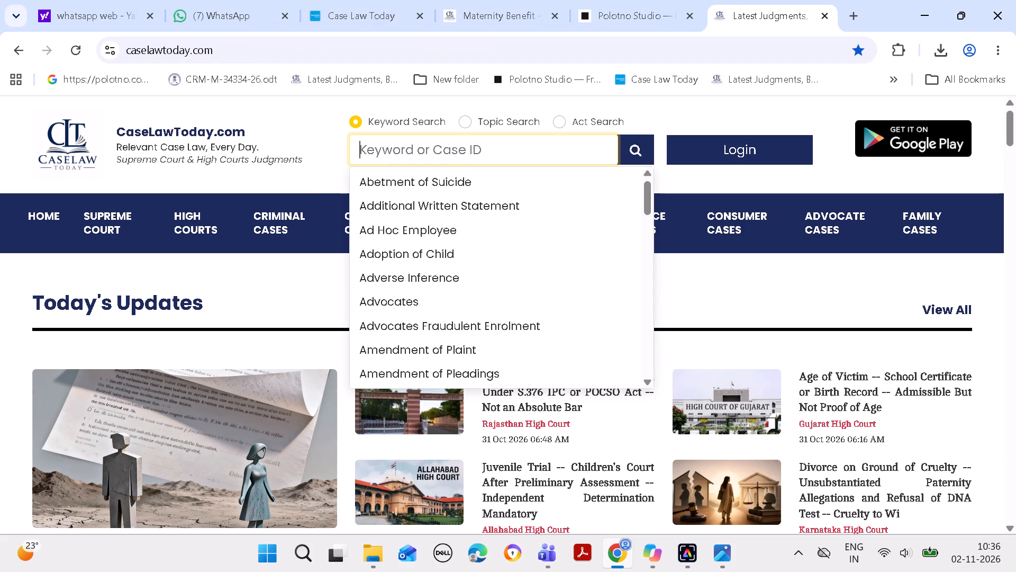
Open Law Herald Online in a new tab and search its online citations for year 2026, citation number 722.
left_click(852, 16)
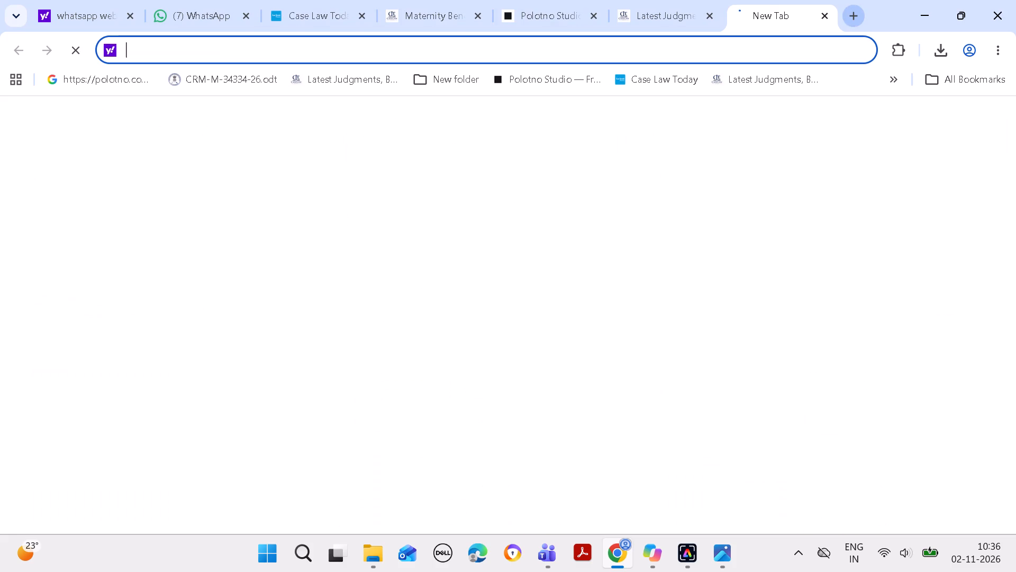
left_click(427, 344)
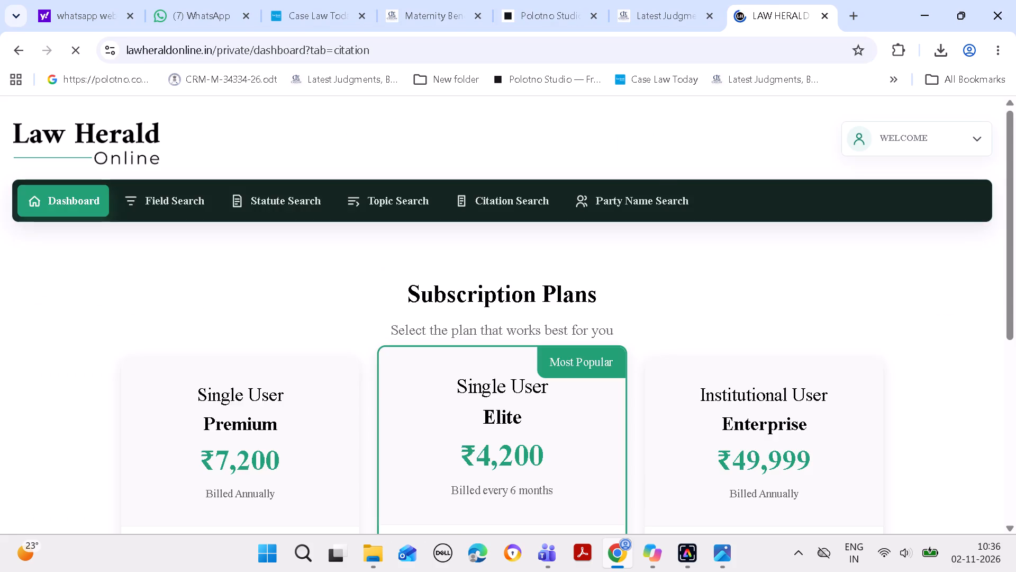
left_click(657, 150)
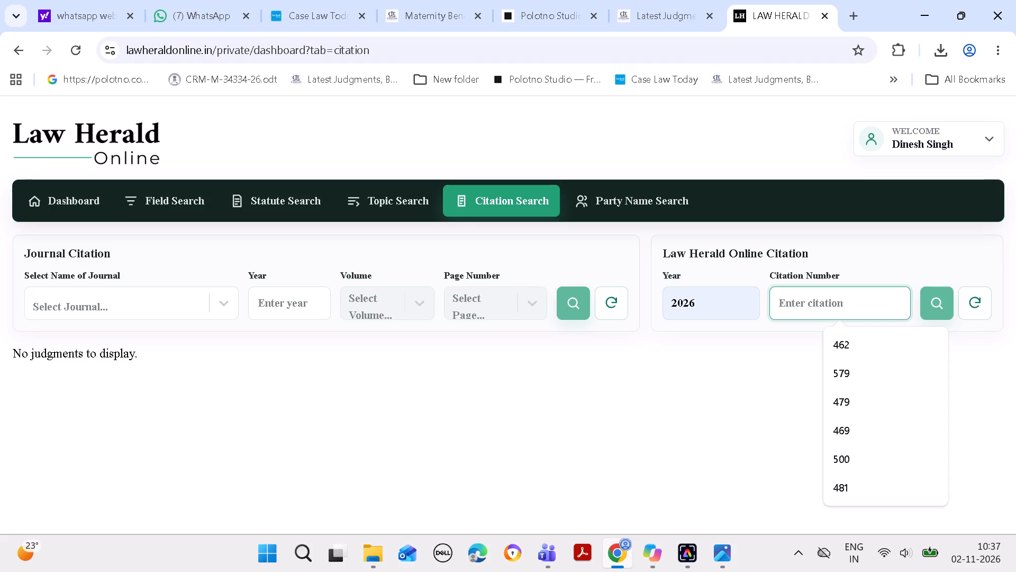
key("7")
type("22")
left_click(930, 309)
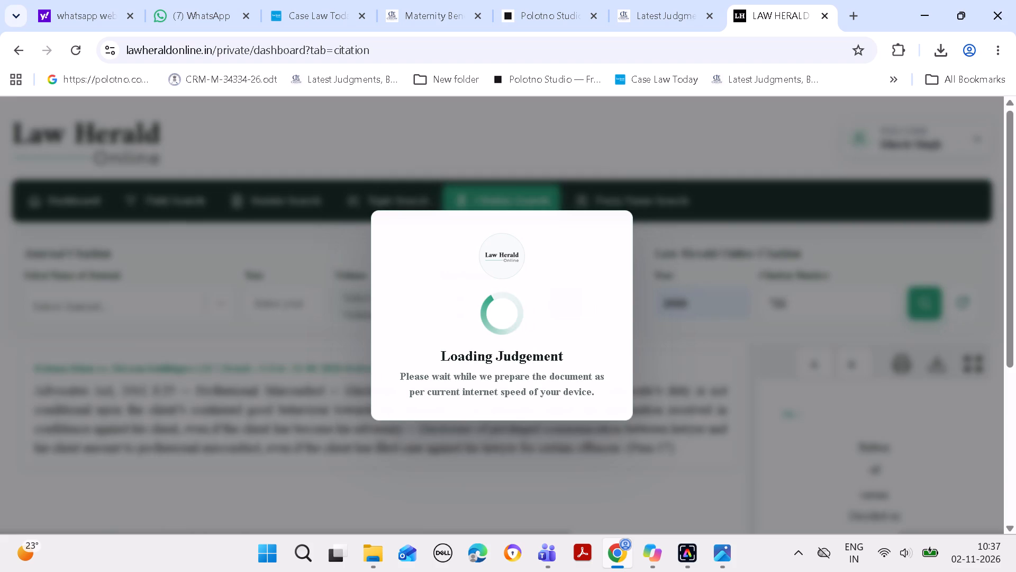
Open the full Supreme Court judgment for citation 722 in its own tab and examine its Advocates Act professional misconduct headnotes.
left_click_drag(1012, 302, 1015, 340)
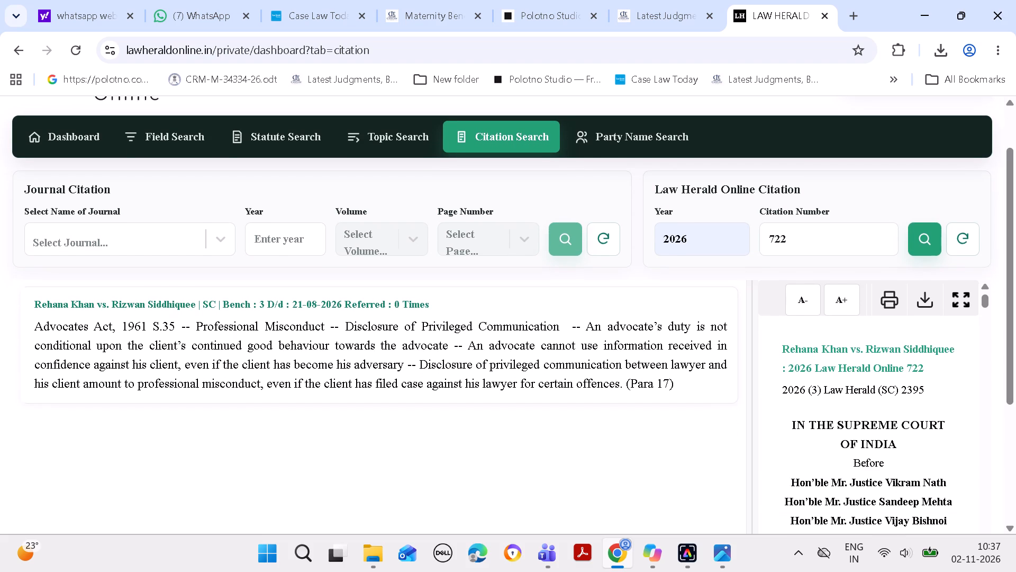
left_click(964, 311)
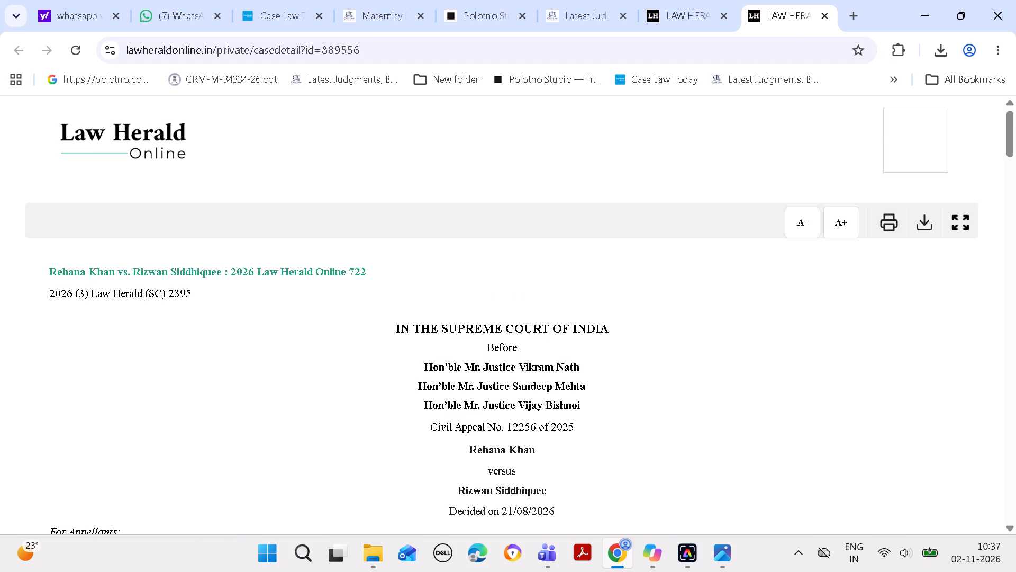
left_click_drag(1013, 149, 1015, 192)
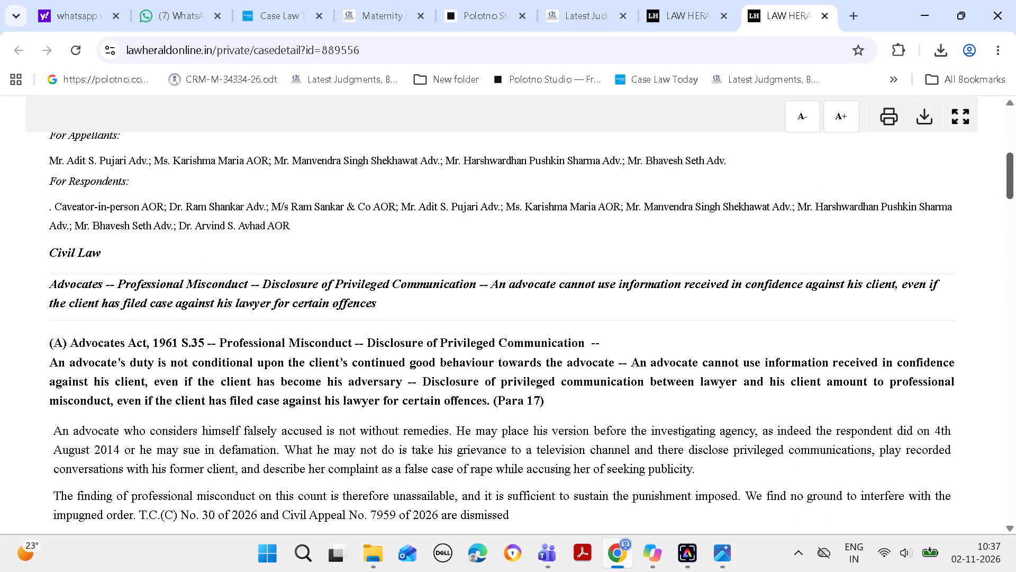
left_click_drag(1015, 192, 1015, 184)
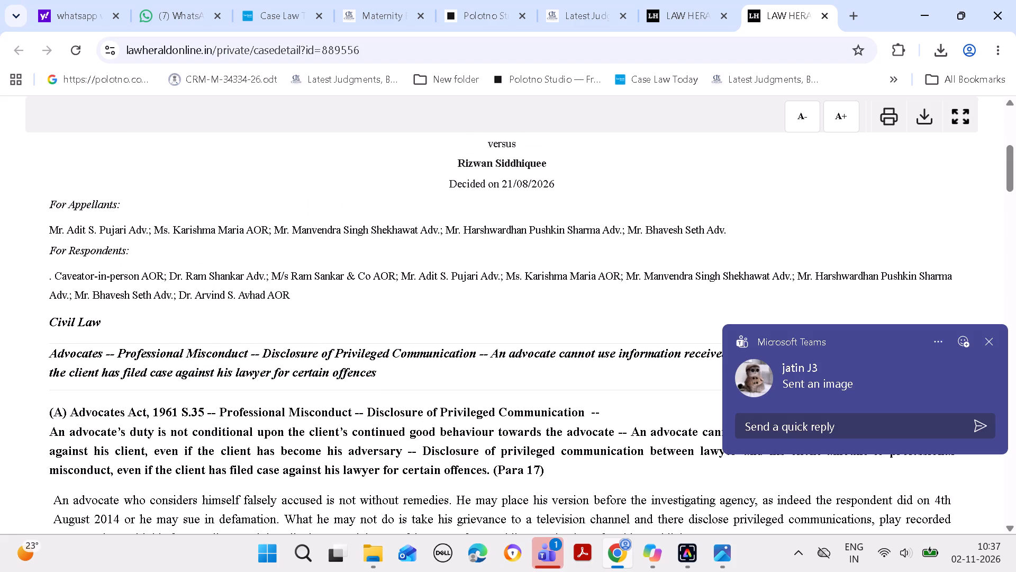
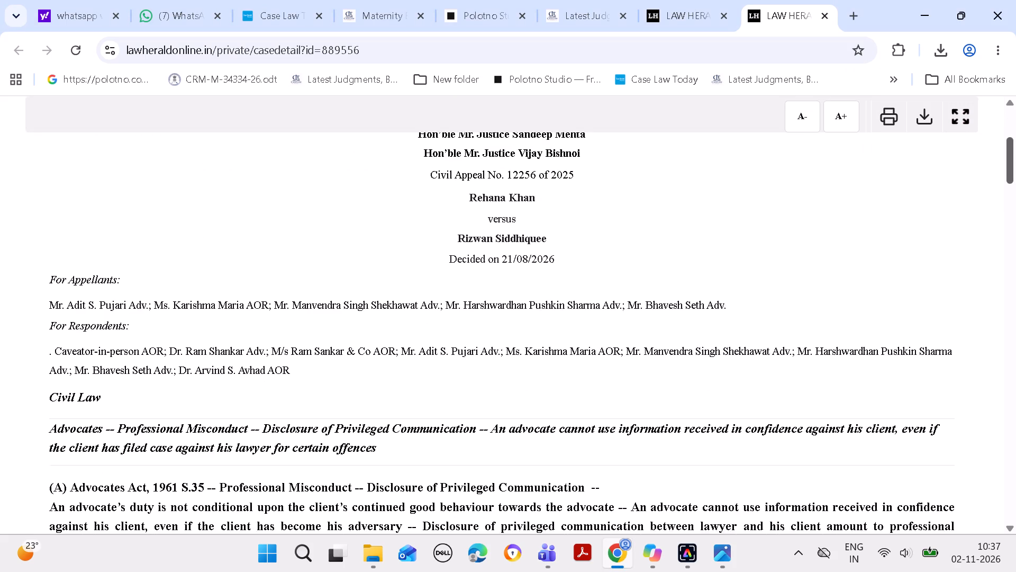
Copy the italic summary headnote under Civil Law, from "Advocates -- Professional Misconduct" through "for certain offences".
left_click_drag(1015, 172, 1015, 167)
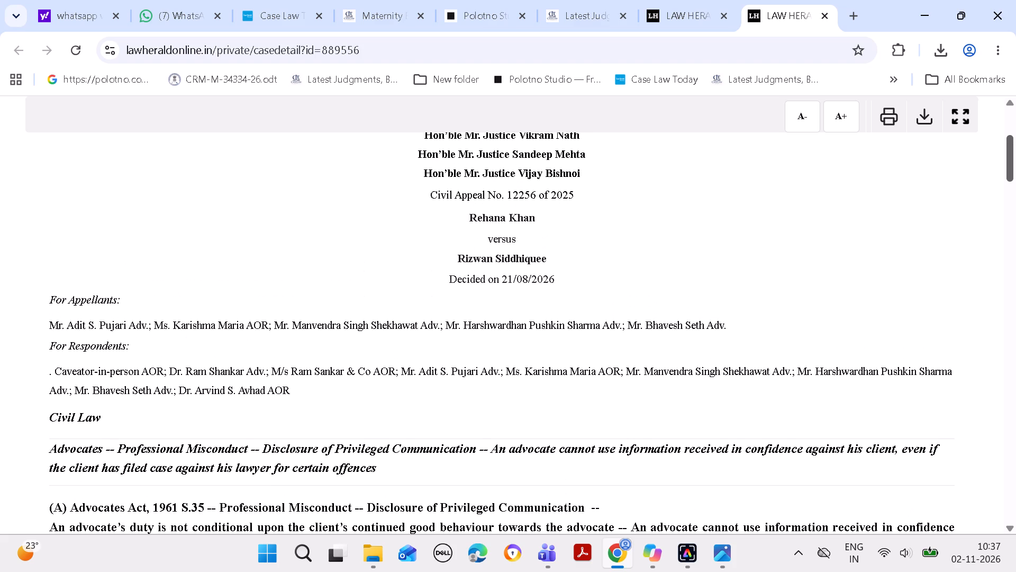
left_click_drag(1015, 167, 1015, 172)
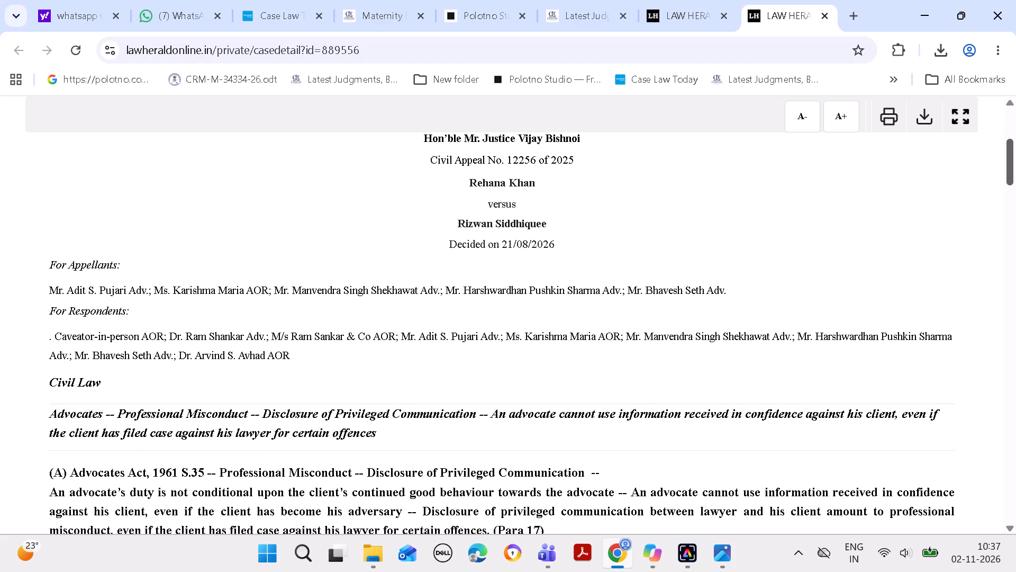
left_click_drag(1015, 172, 1015, 173)
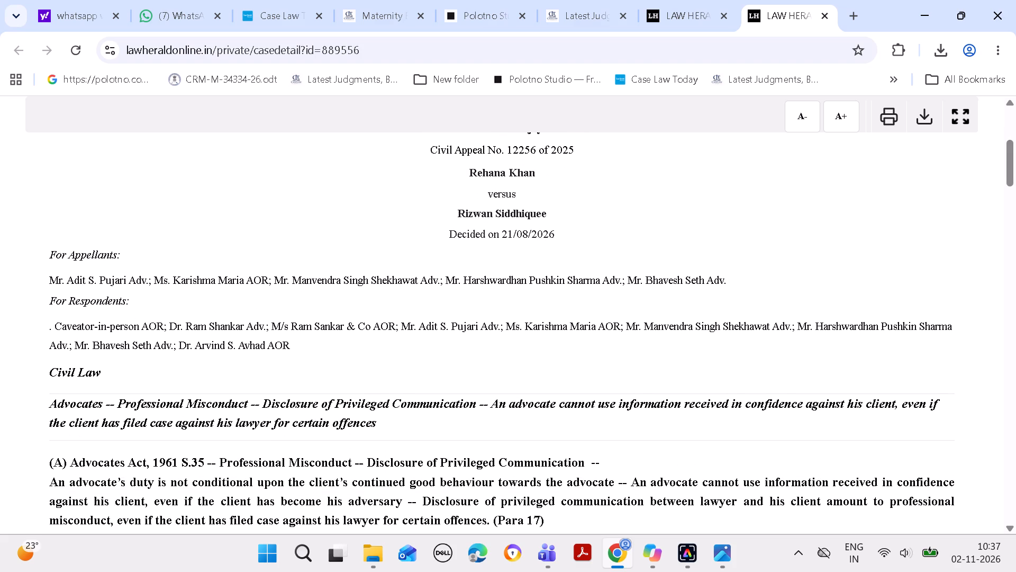
left_click_drag(52, 405, 436, 417)
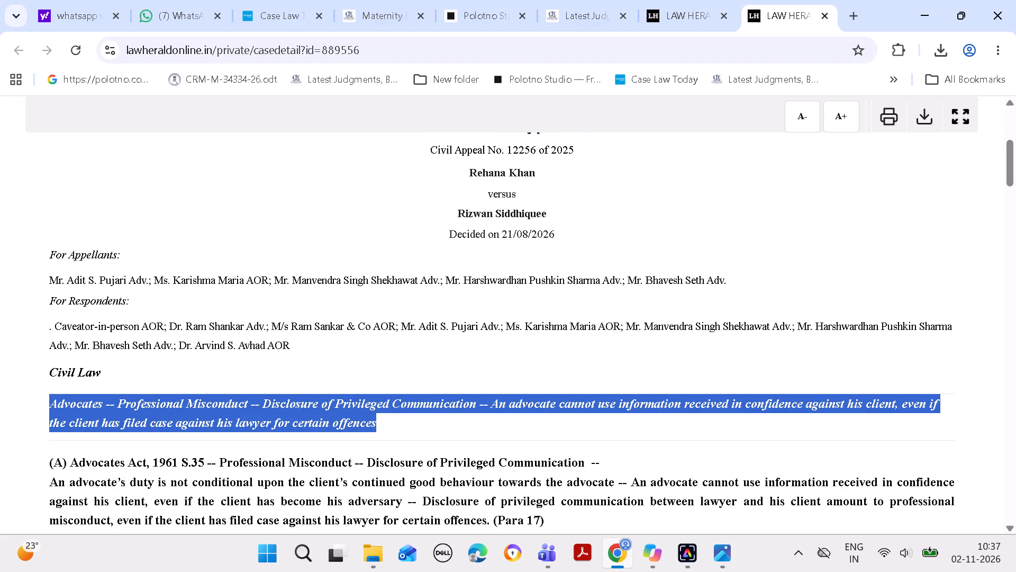
left_click_drag(436, 417, 438, 426)
key("ctrl+c")
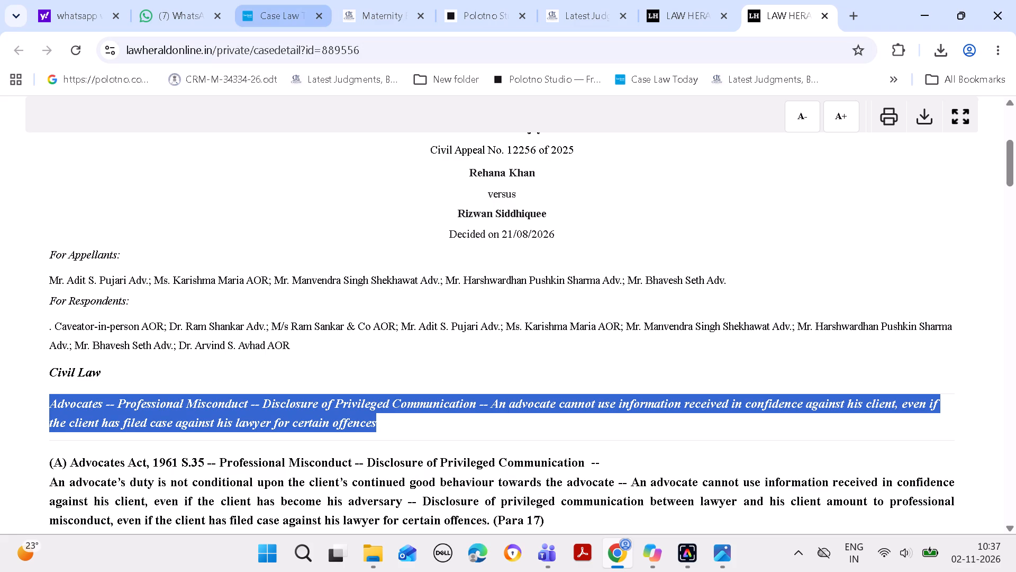
Switch to Polotno Studio and import the Supreme Court template file SC Online New 1 (1).json from Downloads.
left_click(463, 16)
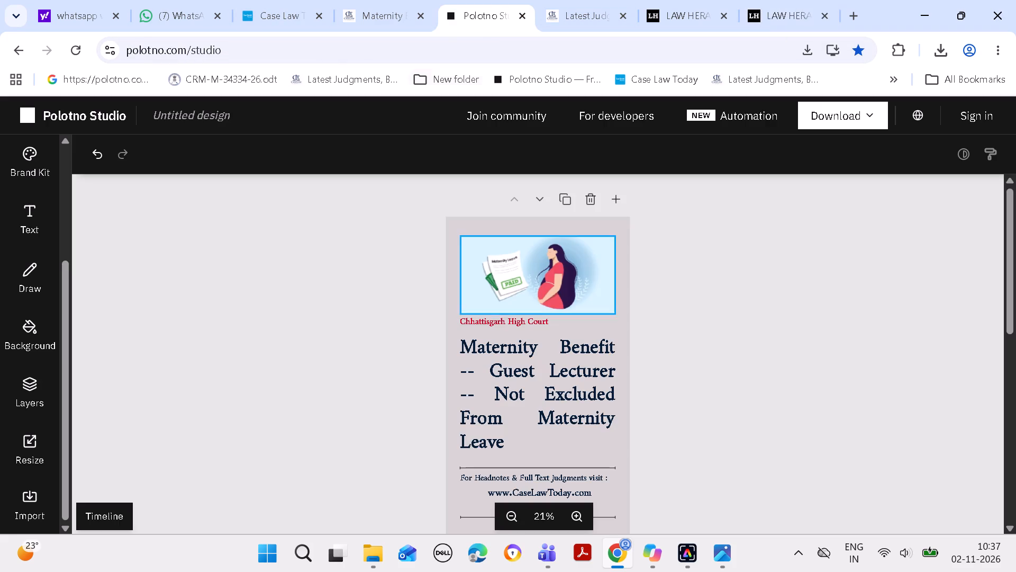
scroll(60, 474, "down", 4)
left_click(26, 495)
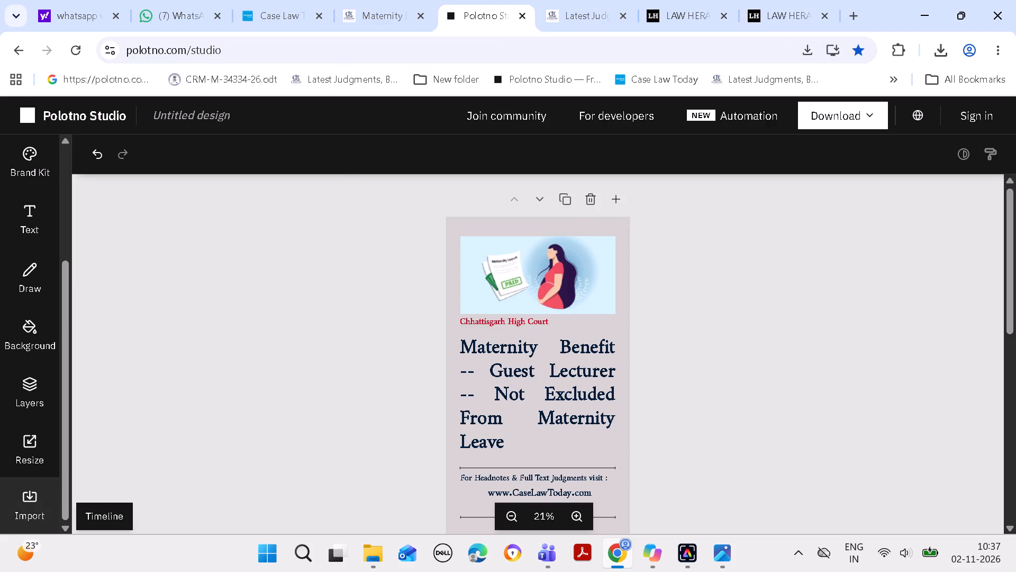
left_click(206, 259)
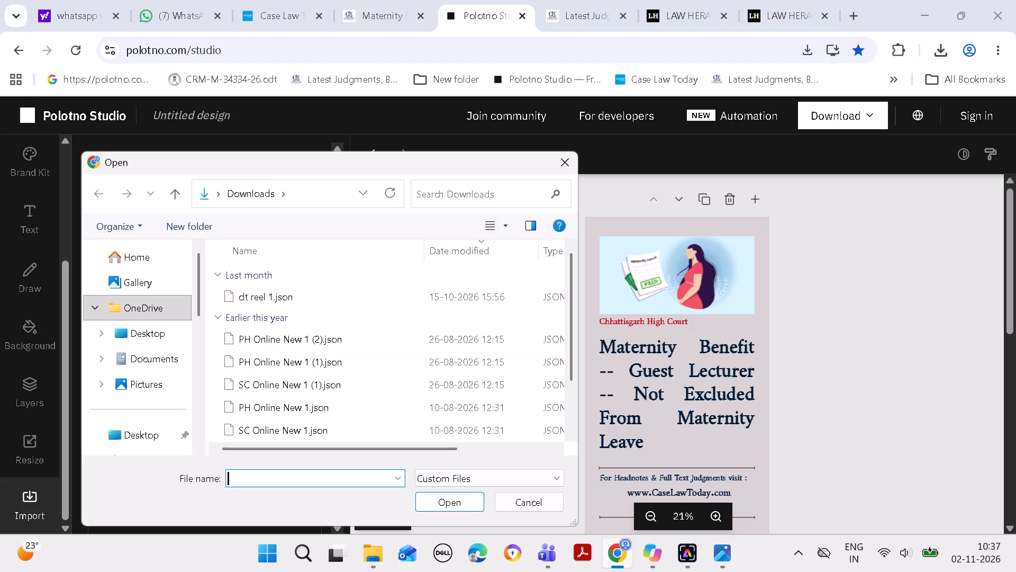
left_click(324, 388)
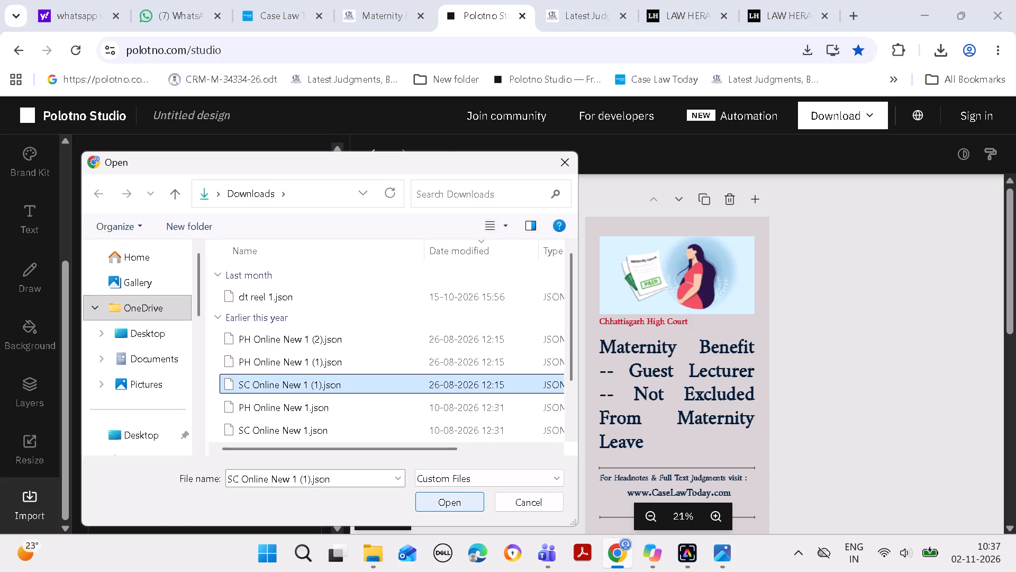
left_click(439, 498)
left_click(354, 378)
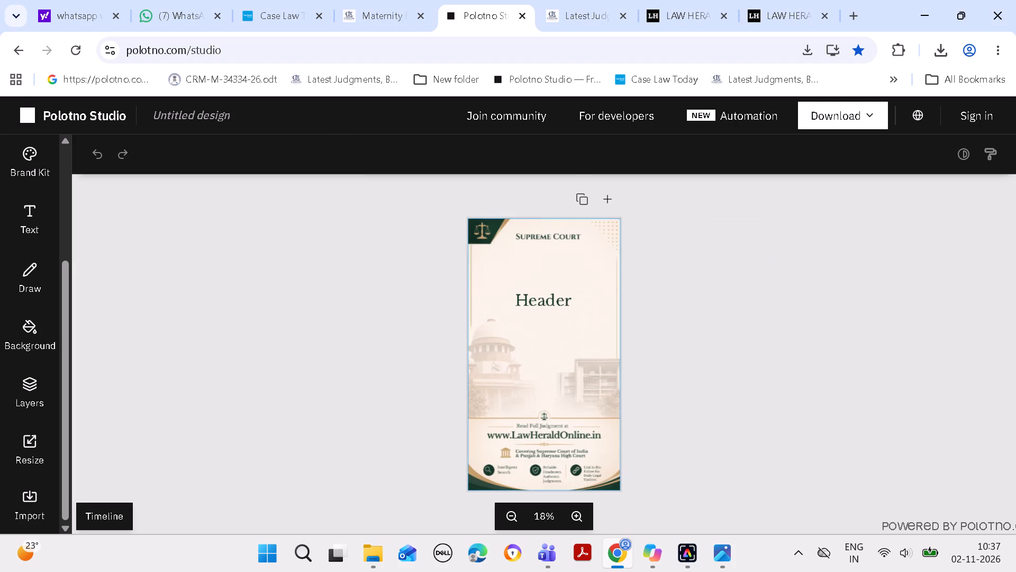
Paste the copied headnote into the Windows search box and copy it back from there as plain text.
left_click(303, 549)
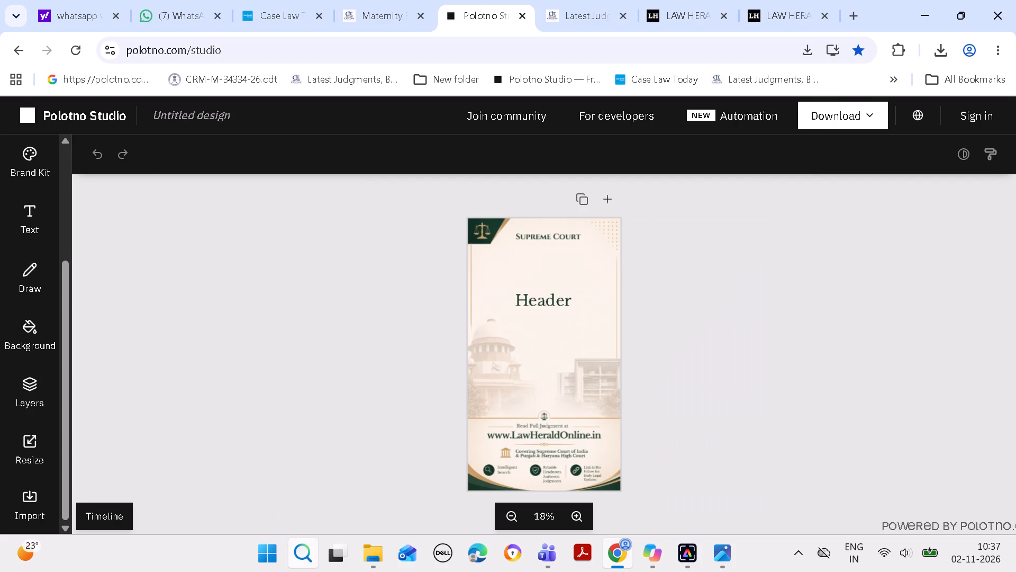
key("ctrl+v")
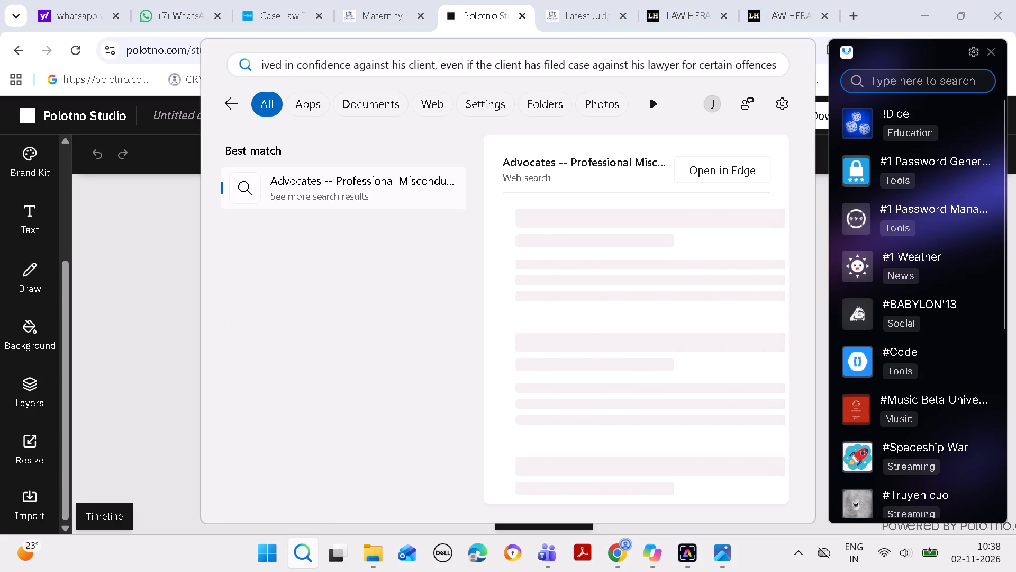
key("ctrl+a")
key("ctrl+c")
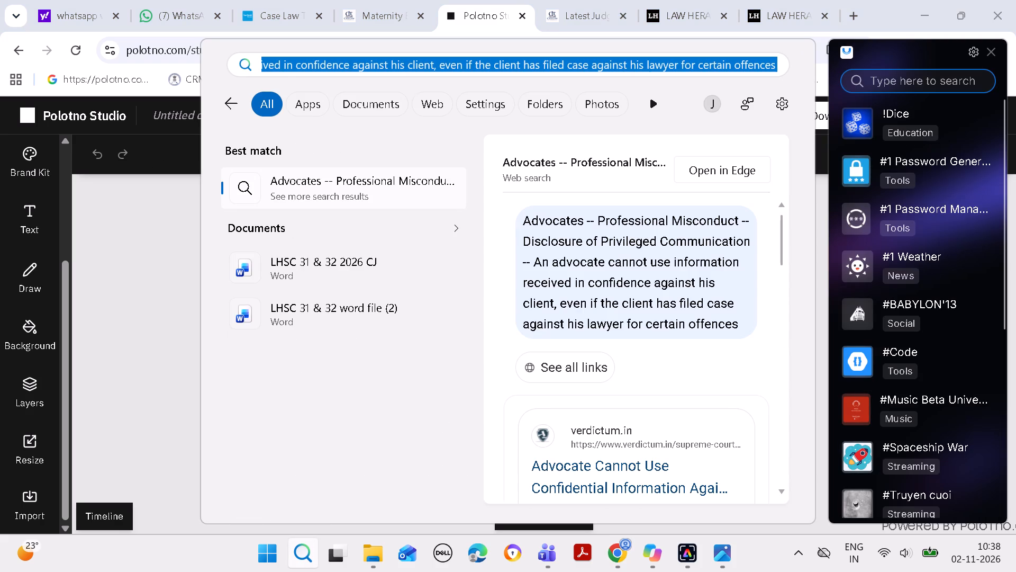
Check the judgment's title block on Law Herald Online and open the "Header" placeholder text in the Polotno template for editing.
left_click(671, 21)
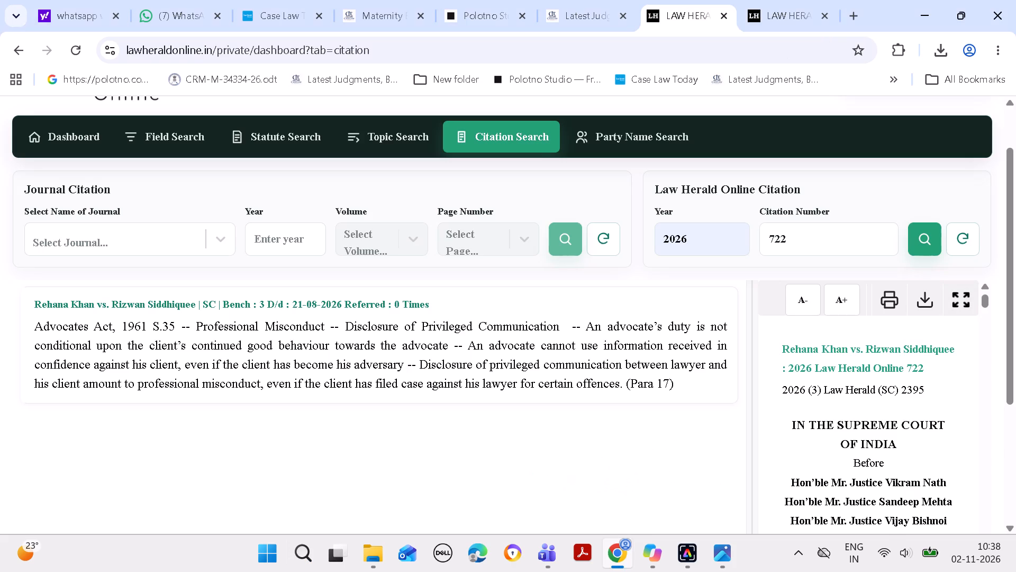
left_click(777, 15)
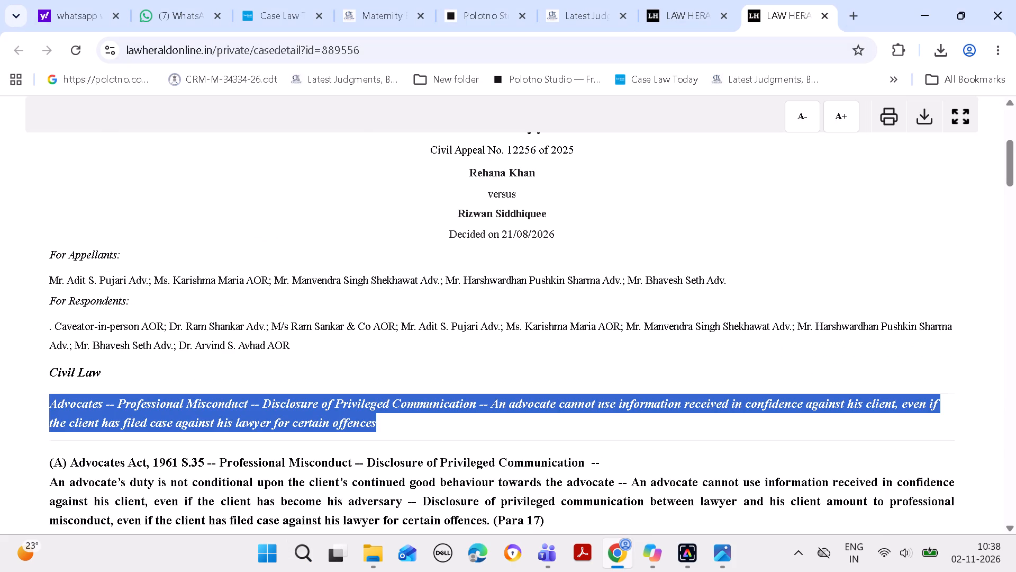
scroll(753, 261, "up", 1)
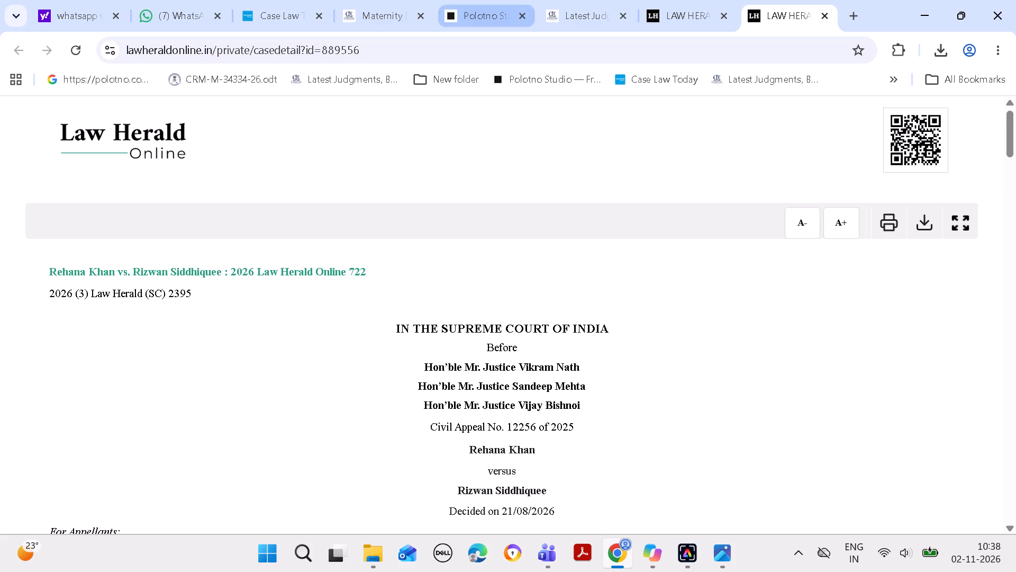
left_click(487, 16)
double_click(564, 299)
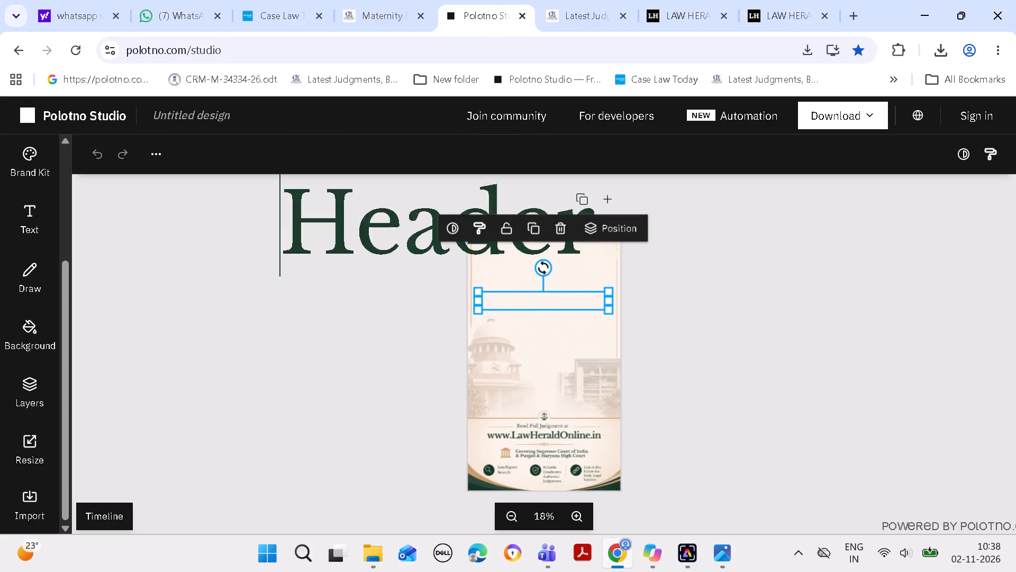
left_click(571, 301)
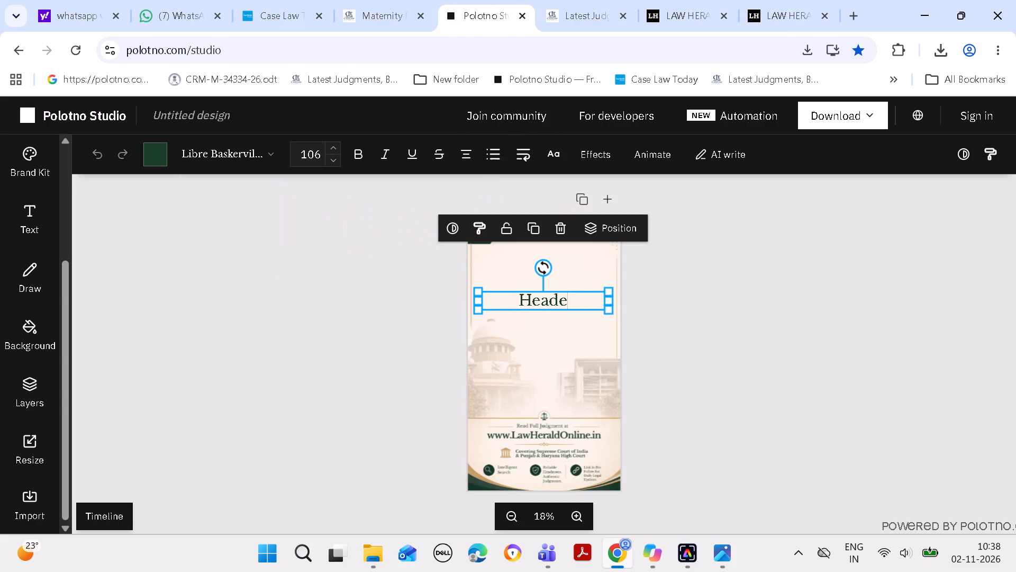
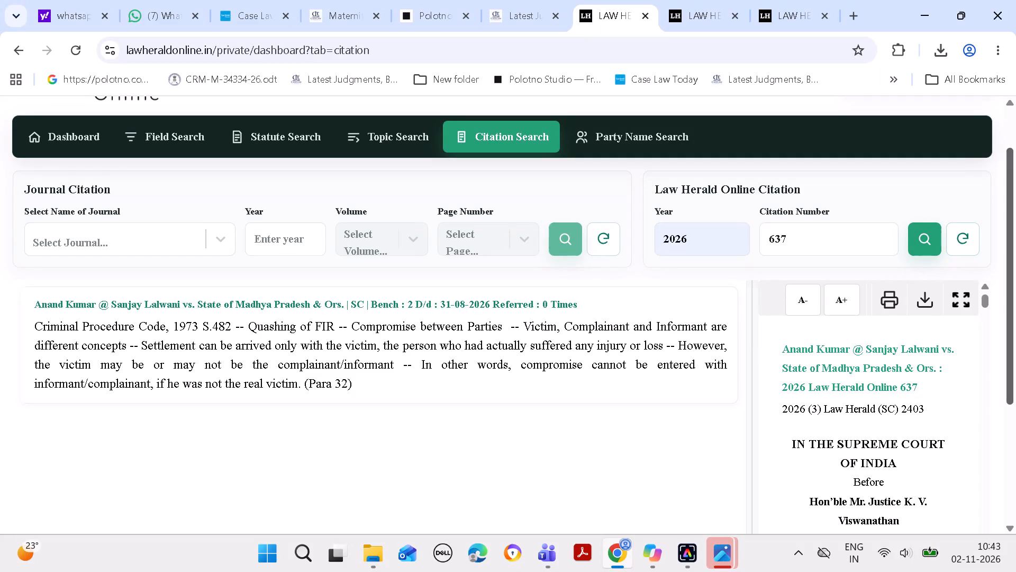
Open the full text of 2026 Law Herald Online 637 and copy the italic headnote under Criminal Law, from "Quashing" through "the complainant".
left_click(965, 305, "ctrl")
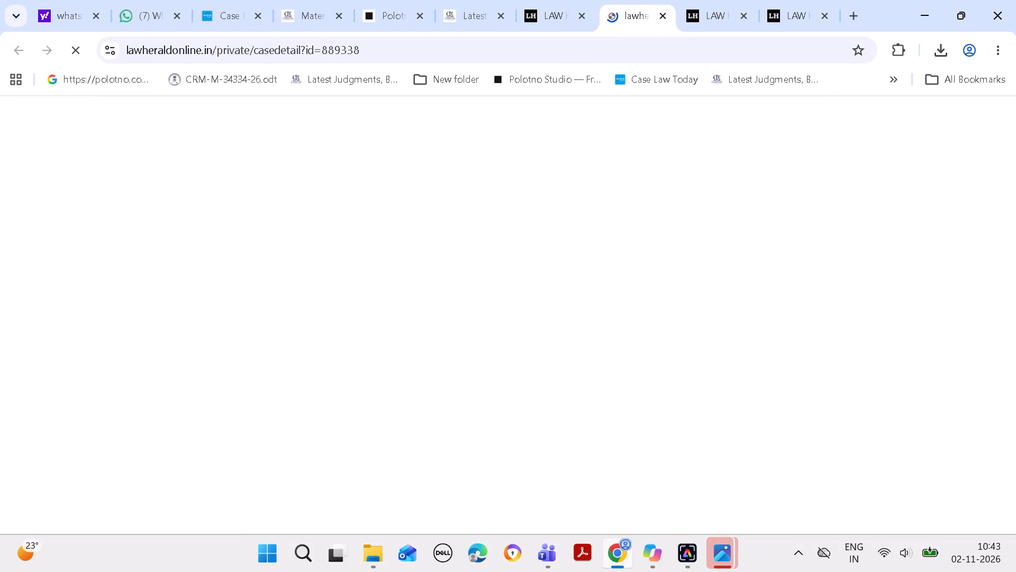
left_click_drag(1011, 122, 1015, 136, "ctrl")
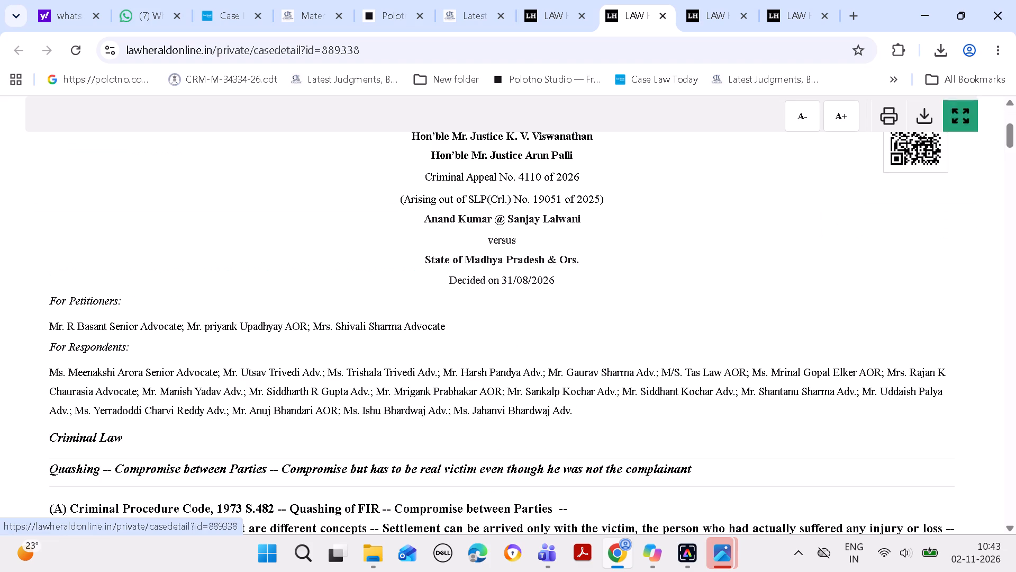
left_click_drag(1009, 140, 1012, 148, "ctrl")
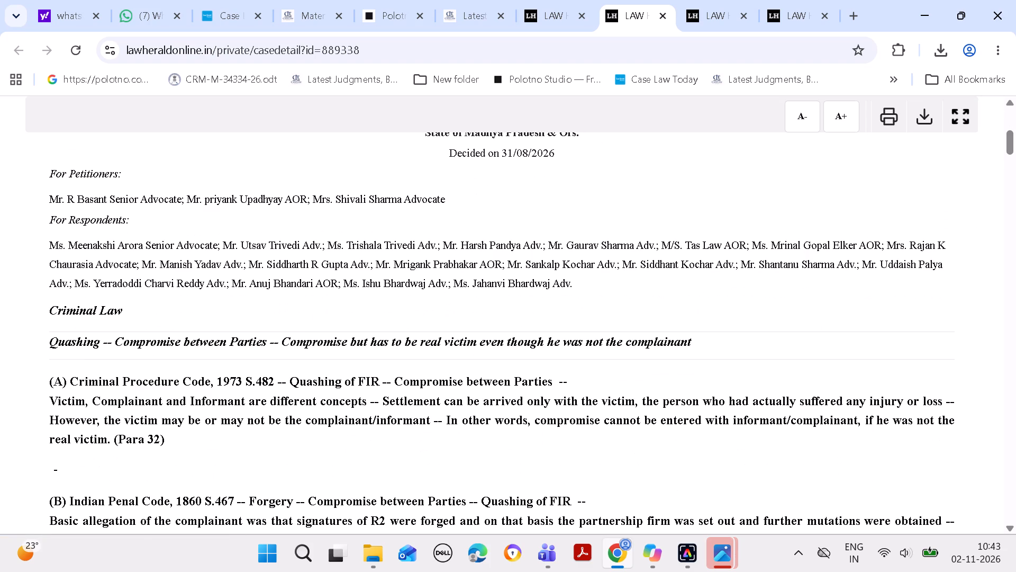
left_click_drag(51, 339, 391, 325, "ctrl")
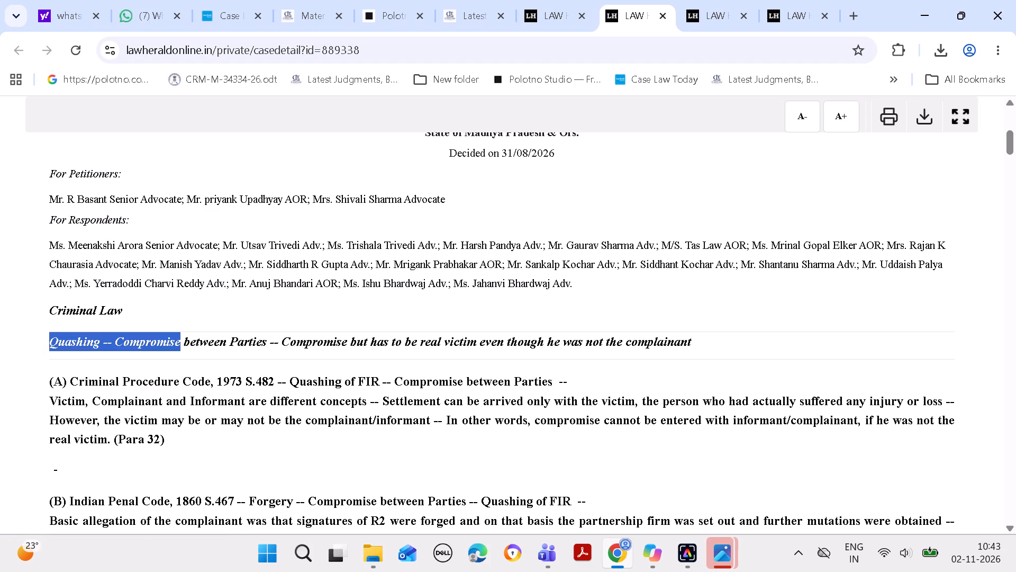
left_click_drag(391, 325, 700, 336, "ctrl")
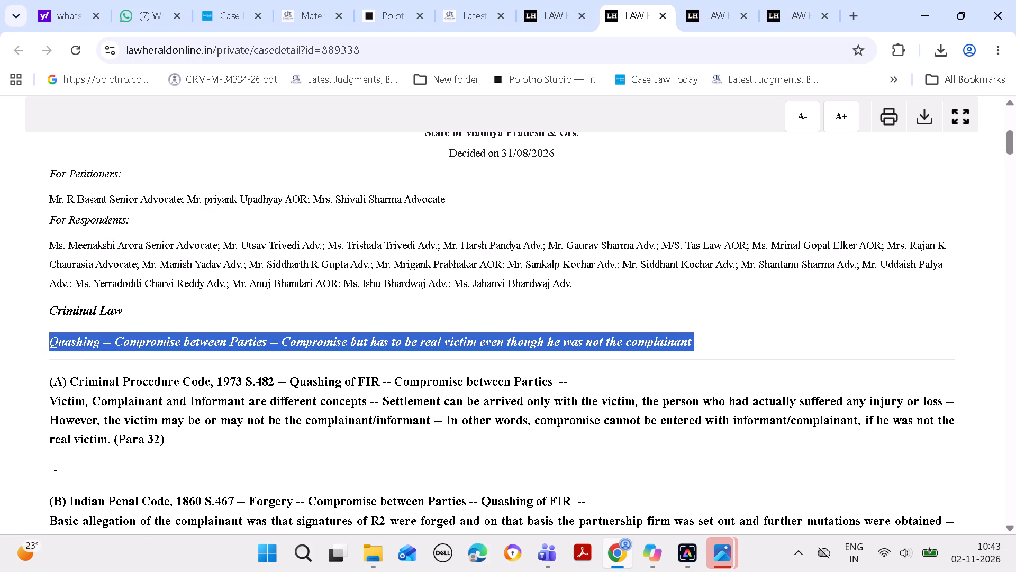
key("ctrl+c")
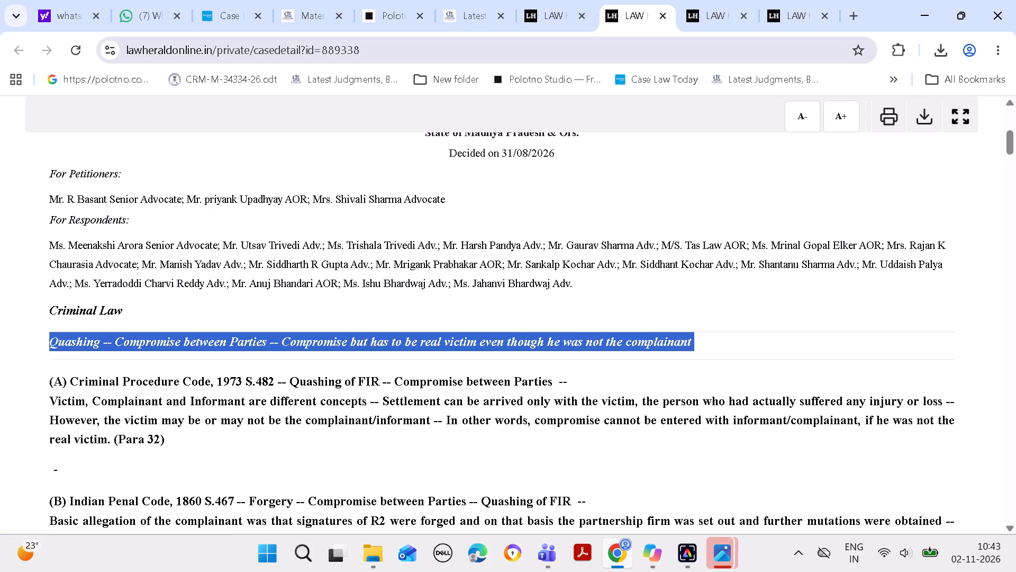
Paste the copied headnote into the Windows search box and copy it back from there as plain text.
left_click(395, 16)
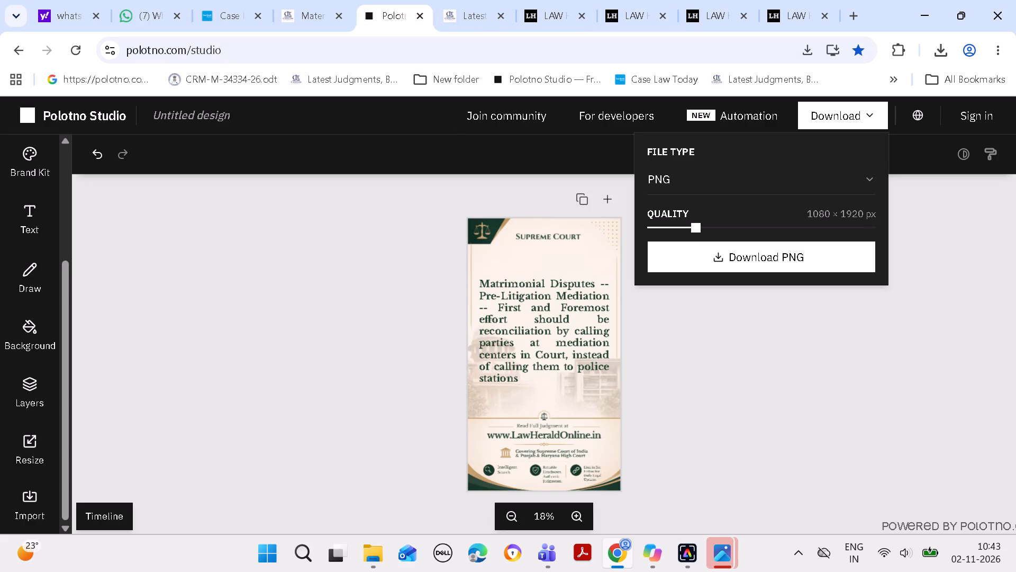
left_click(475, 16)
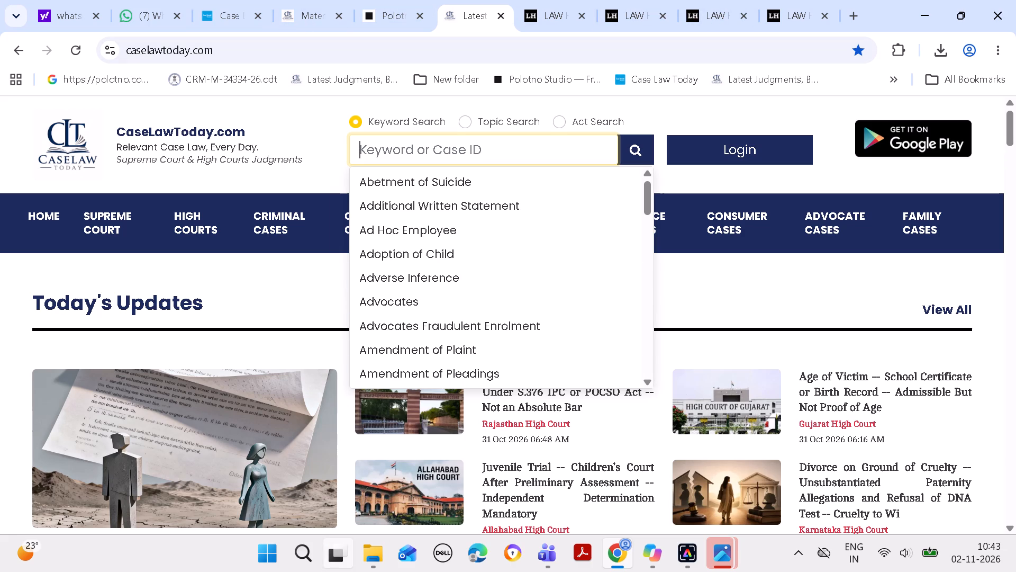
left_click(301, 558)
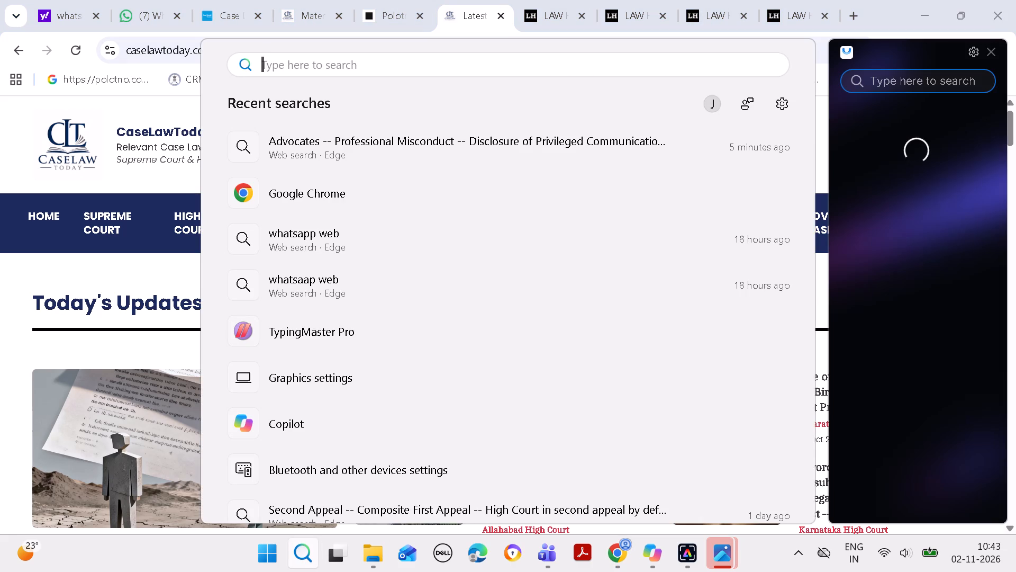
key("ctrl+v")
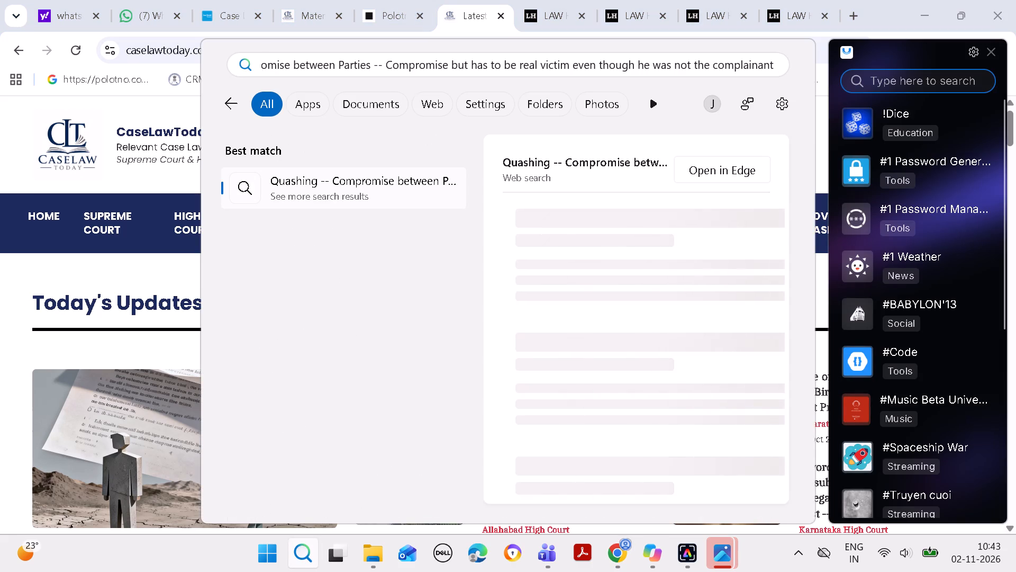
key("ctrl+a")
key("ctrl+c")
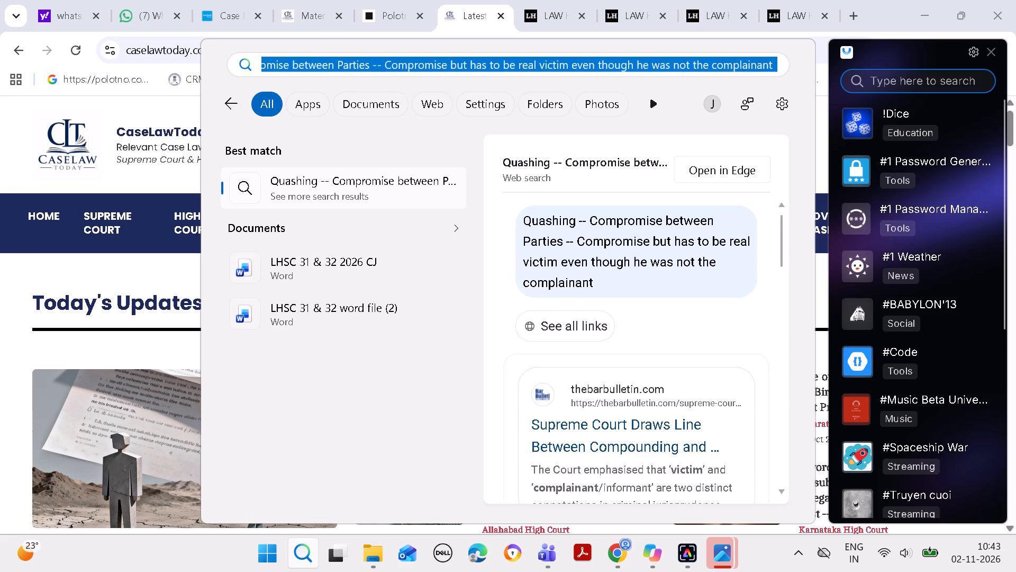
In Polotno Studio, replace the Matrimonial Disputes text on the Supreme Court post with the copied Quashing headnote.
left_click(376, 14)
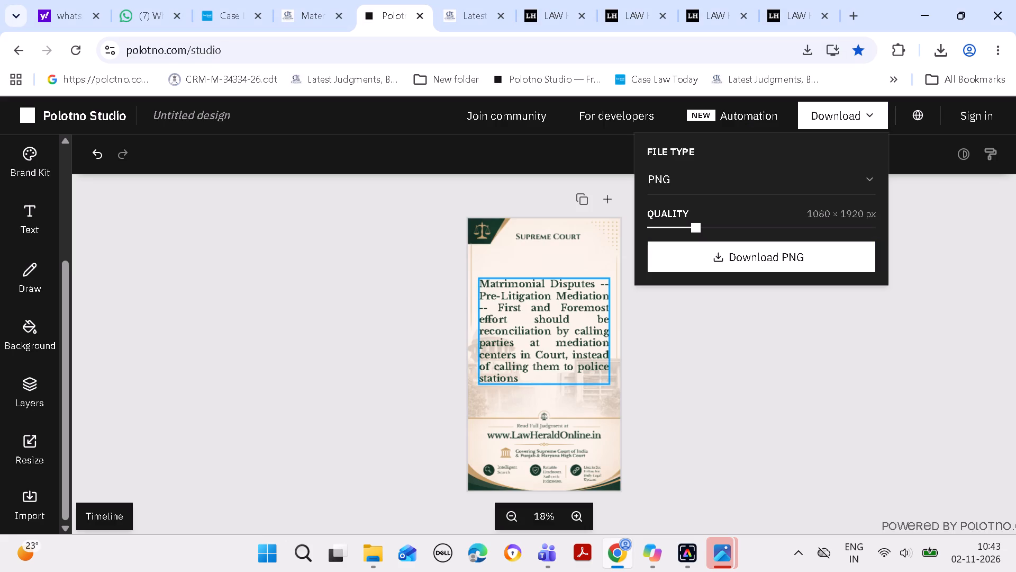
double_click(521, 337)
key("ctrl+a")
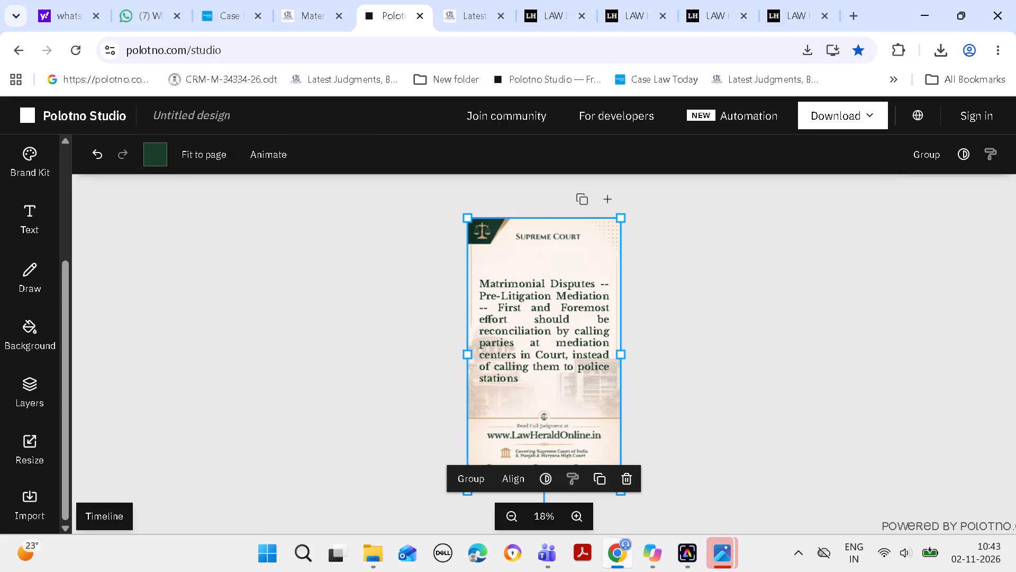
left_click(771, 304)
double_click(501, 364)
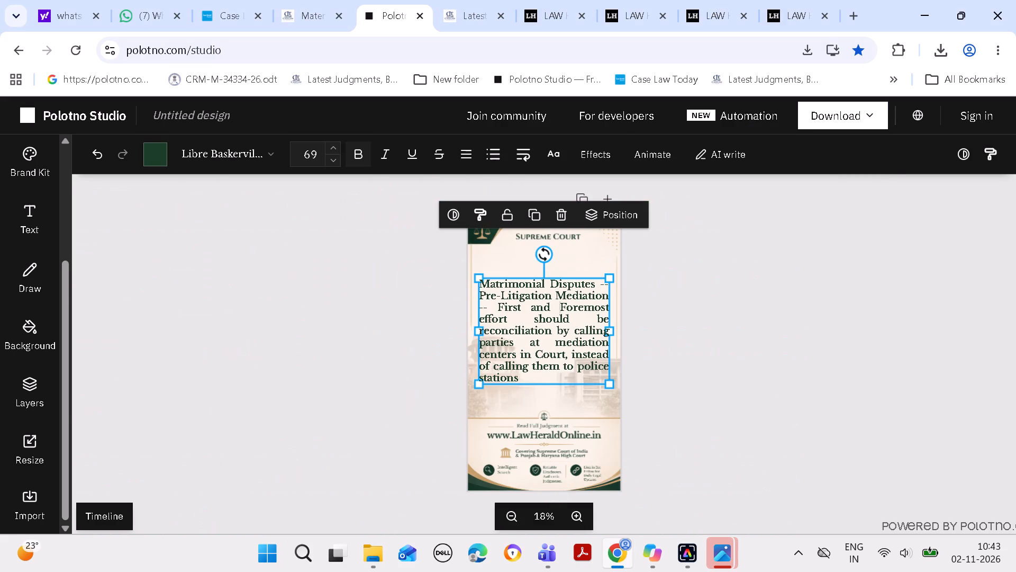
key("ctrl+a")
key("ctrl+v")
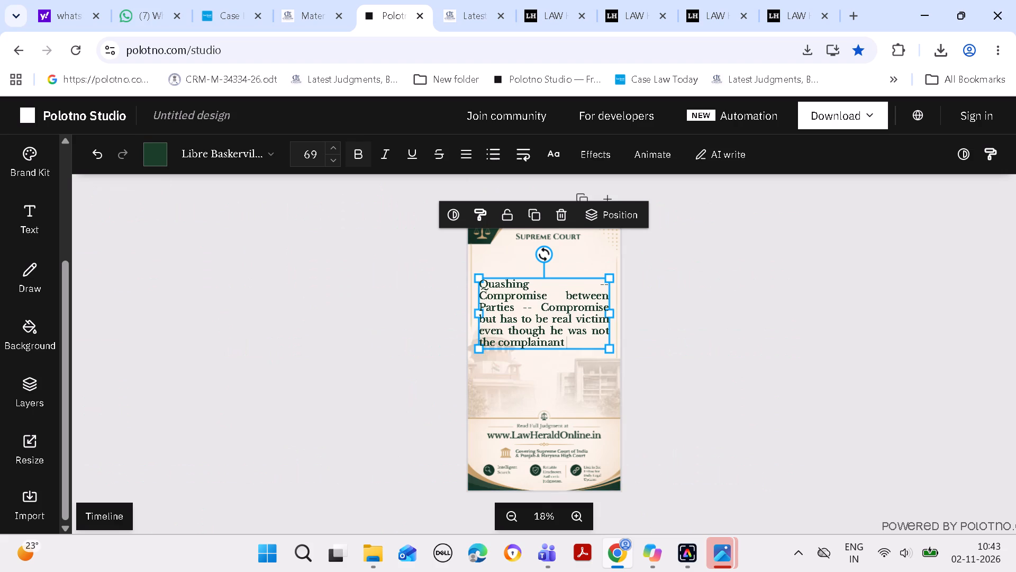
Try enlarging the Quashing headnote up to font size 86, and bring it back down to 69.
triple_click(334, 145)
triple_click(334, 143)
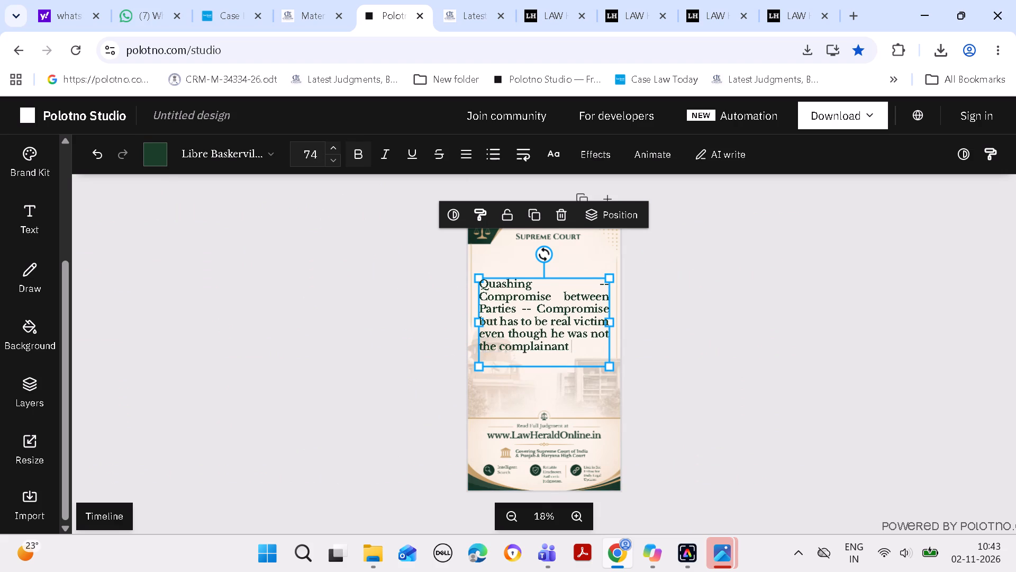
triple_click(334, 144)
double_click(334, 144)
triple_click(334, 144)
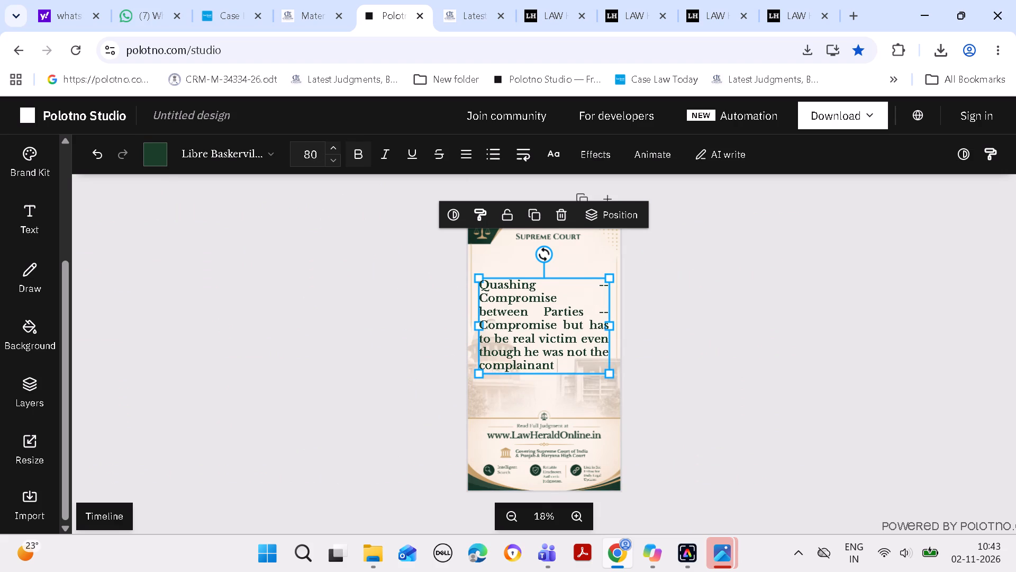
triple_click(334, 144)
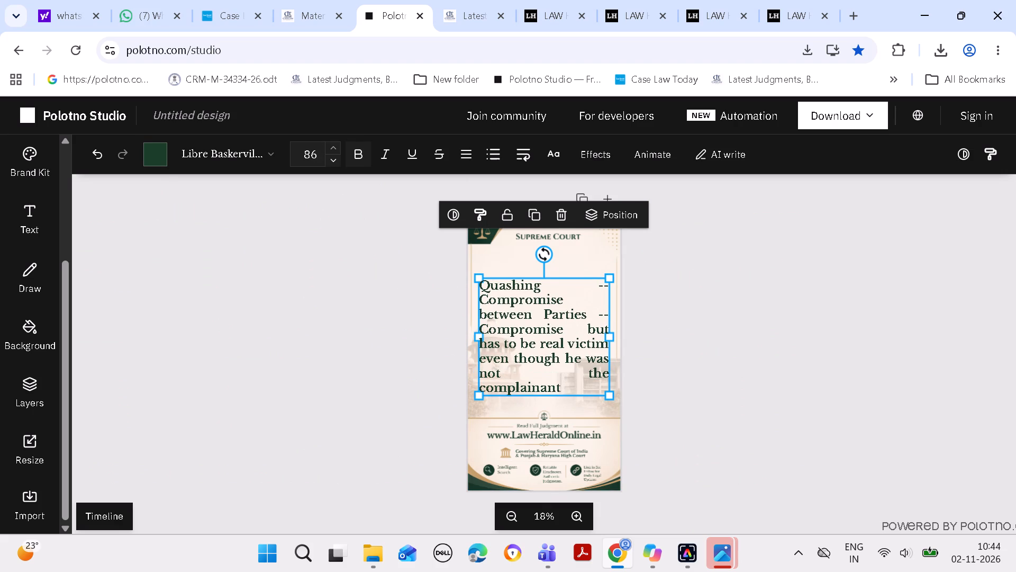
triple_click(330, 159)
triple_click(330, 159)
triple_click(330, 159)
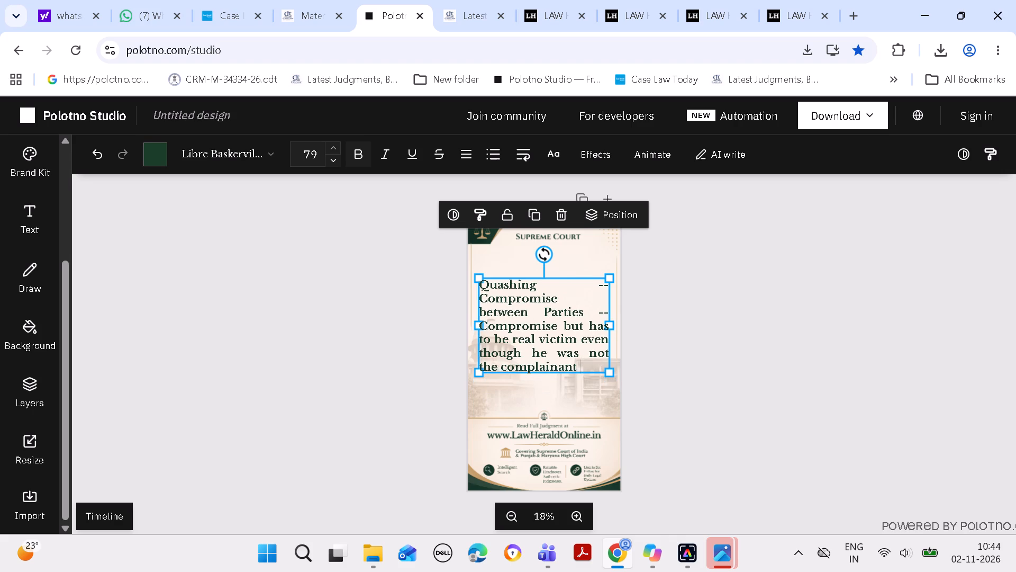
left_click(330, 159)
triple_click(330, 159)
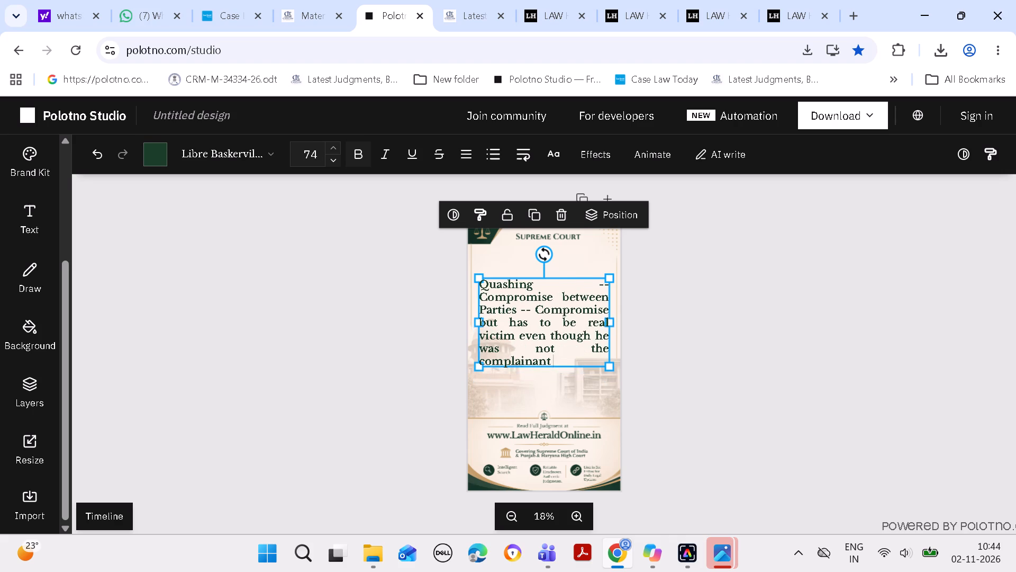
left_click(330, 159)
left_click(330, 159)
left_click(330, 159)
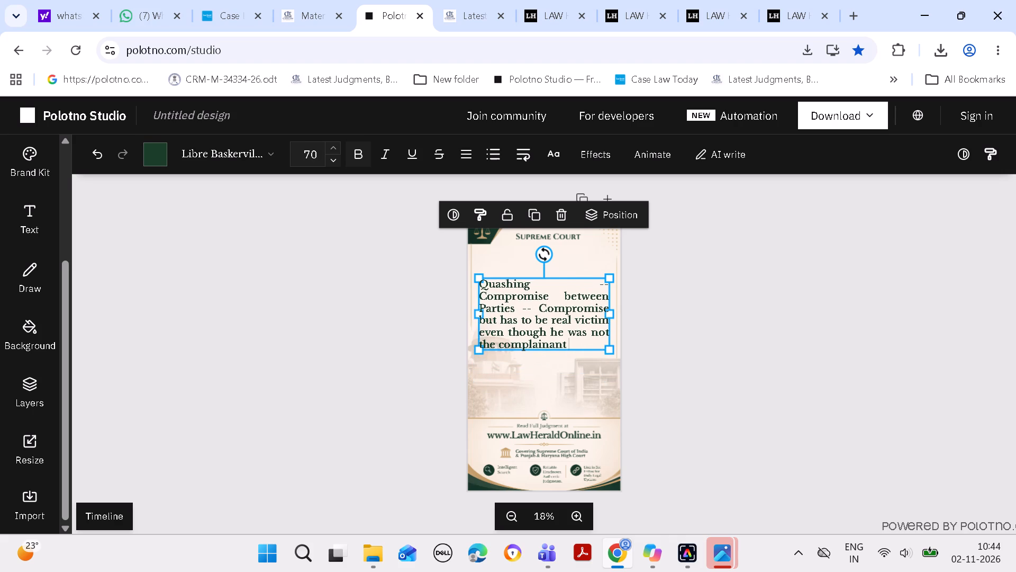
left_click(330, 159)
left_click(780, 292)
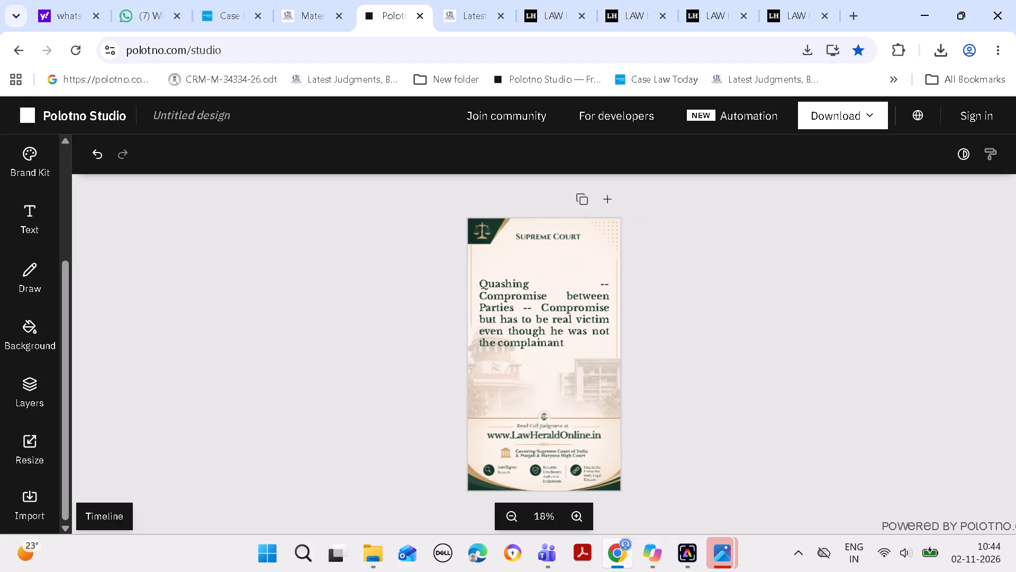
Set the Quashing headnote's font size to 68.
left_click(563, 323)
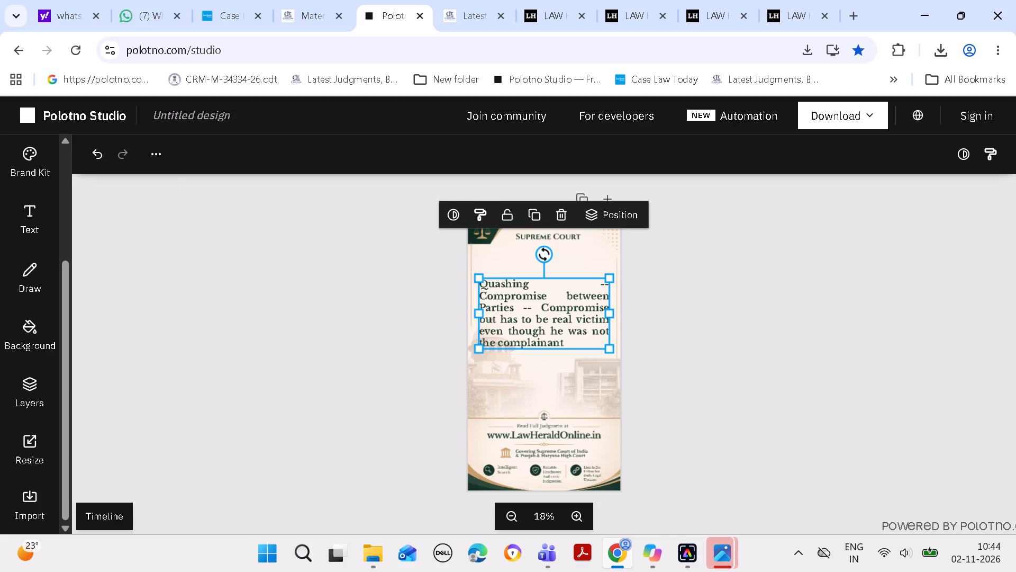
left_click(336, 159)
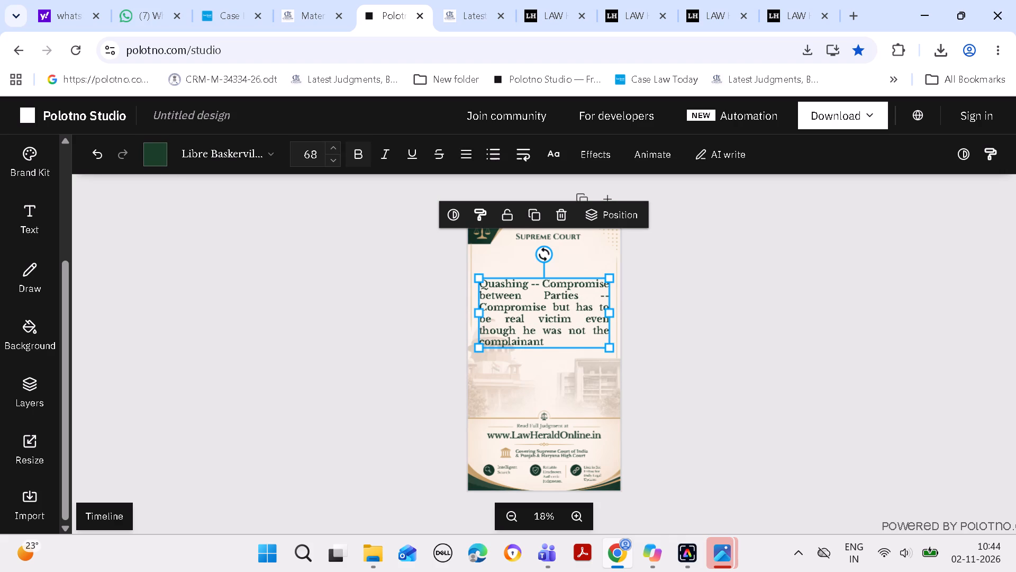
left_click(695, 343)
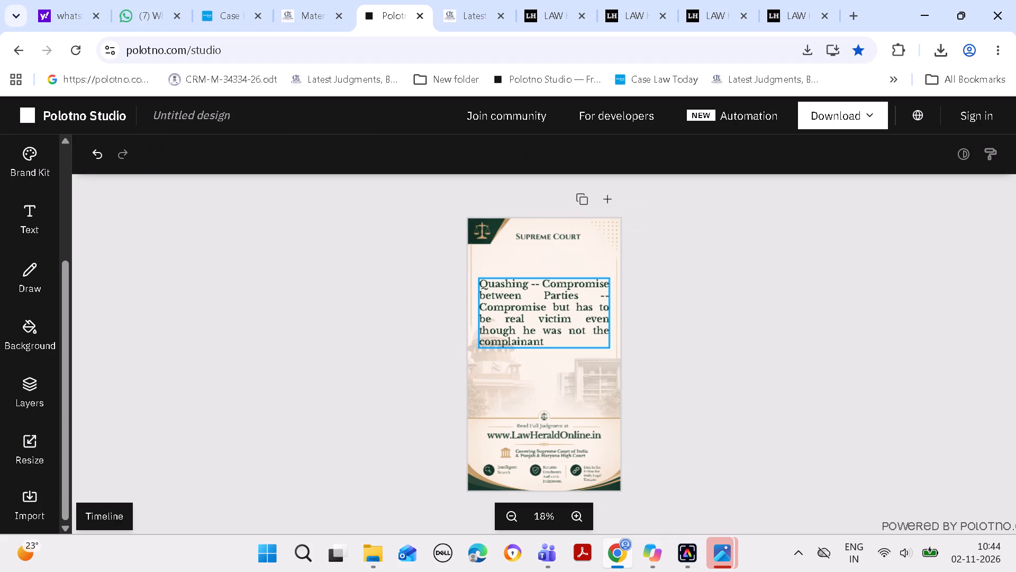
Move the headnote text block slightly lower on the post, keeping it horizontally centred.
left_click_drag(551, 309, 551, 317)
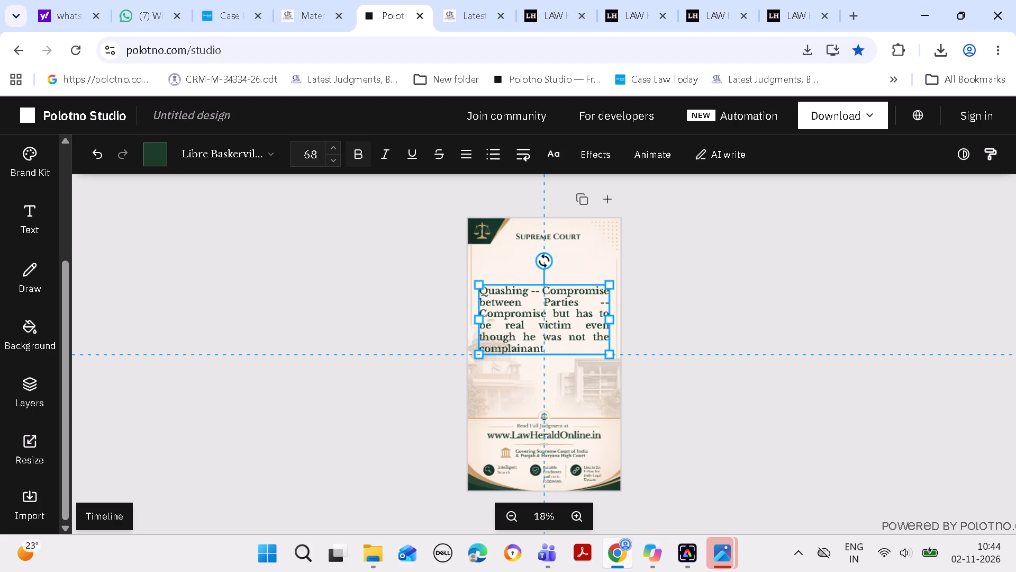
left_click_drag(551, 317, 551, 325)
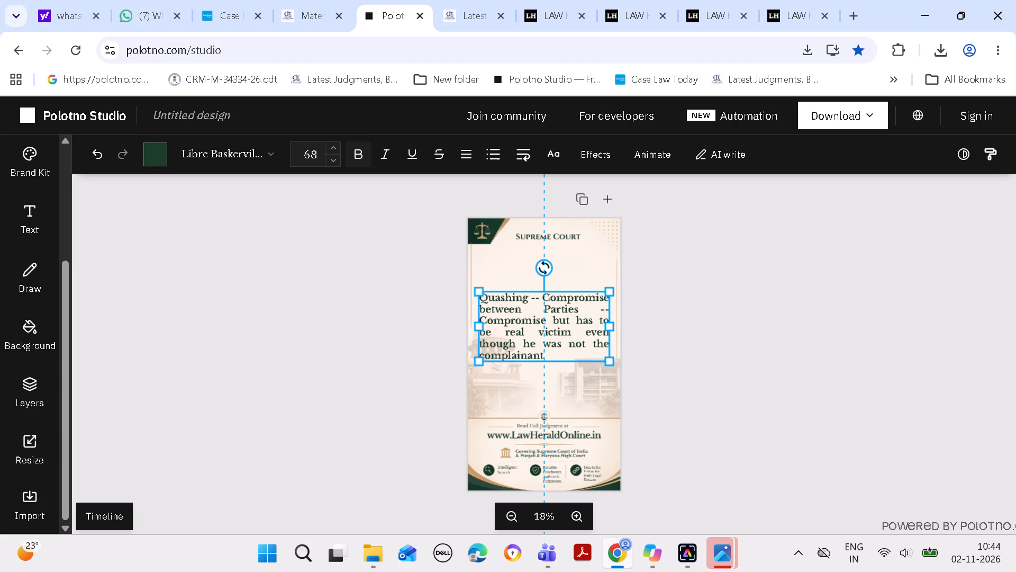
left_click_drag(551, 325, 551, 324)
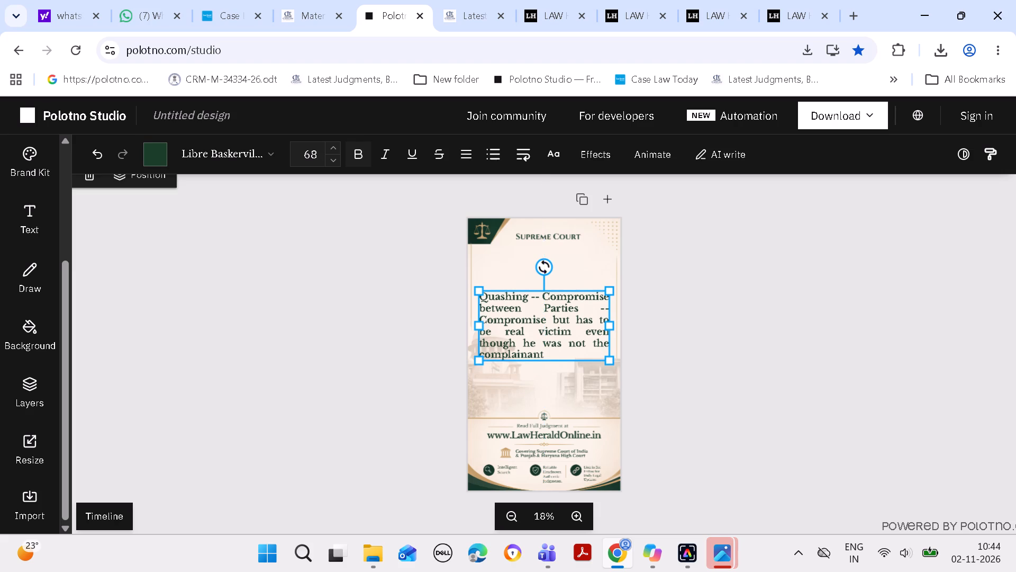
left_click(806, 286)
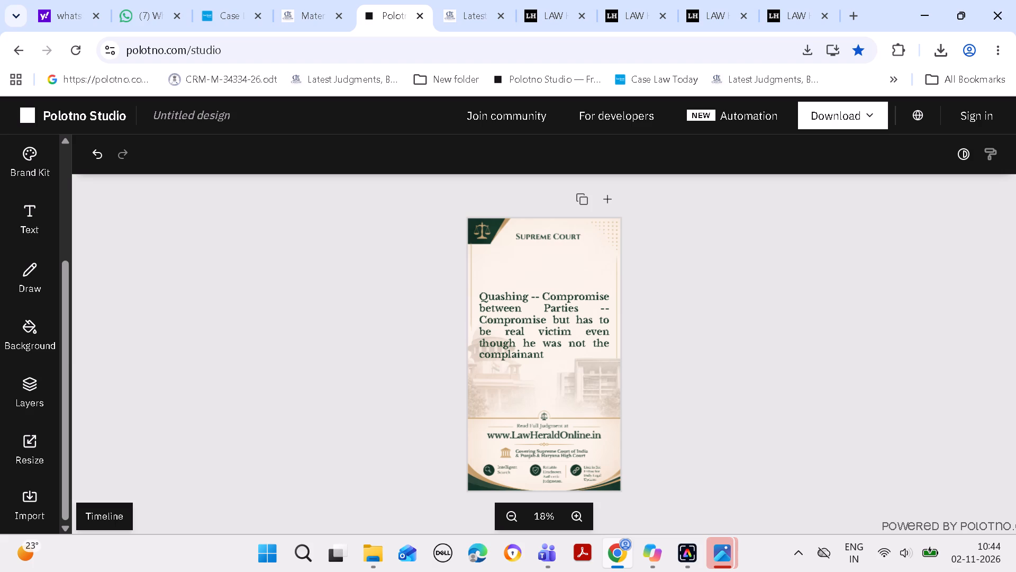
Download the finished Quashing post as a 1080 × 1920 px PNG.
left_click(829, 114)
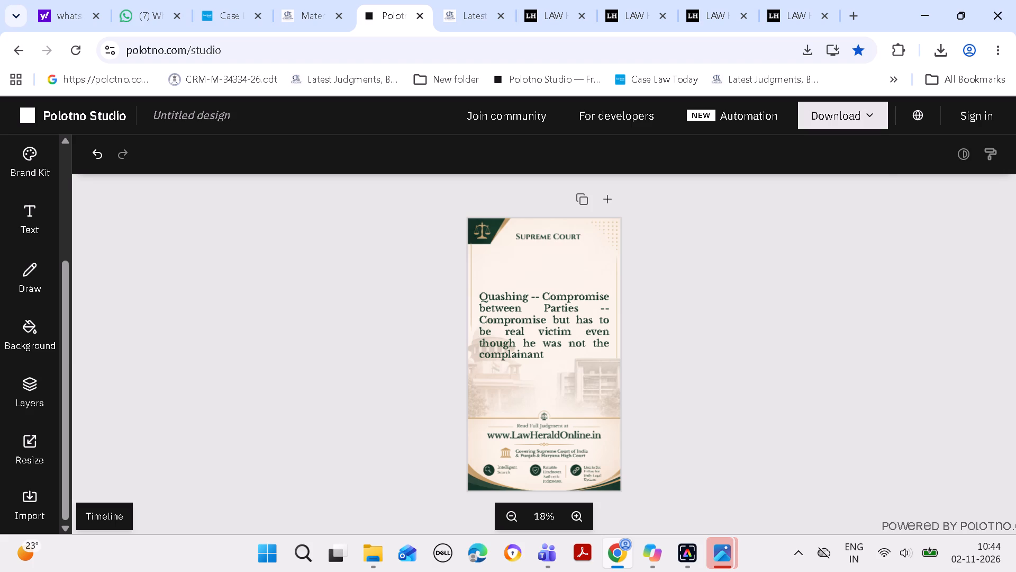
left_click(764, 261)
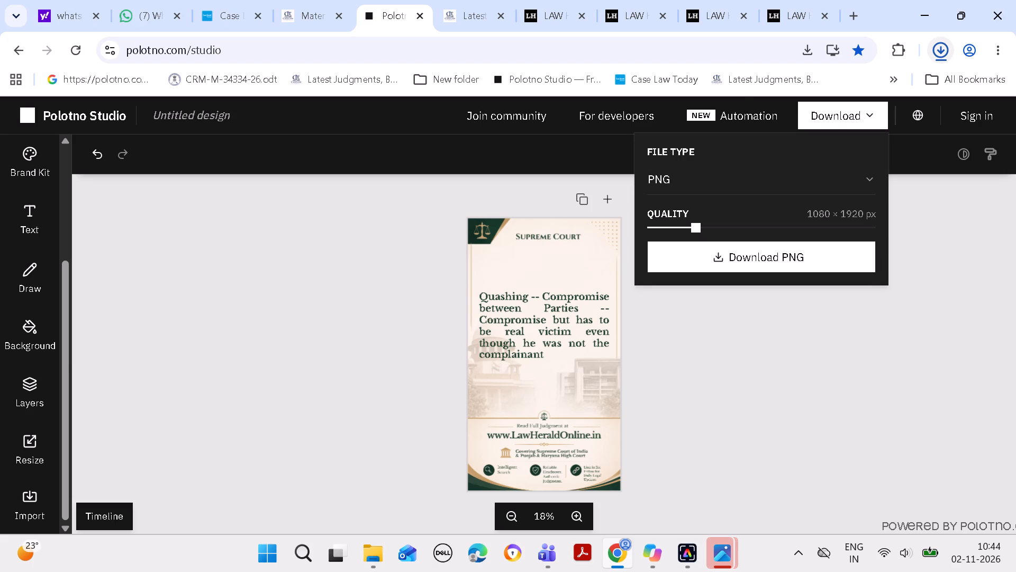
Show the newly downloaded Quashing post PNG in the Downloads folder, copy the file, and return to Polotno Studio.
left_click(893, 91)
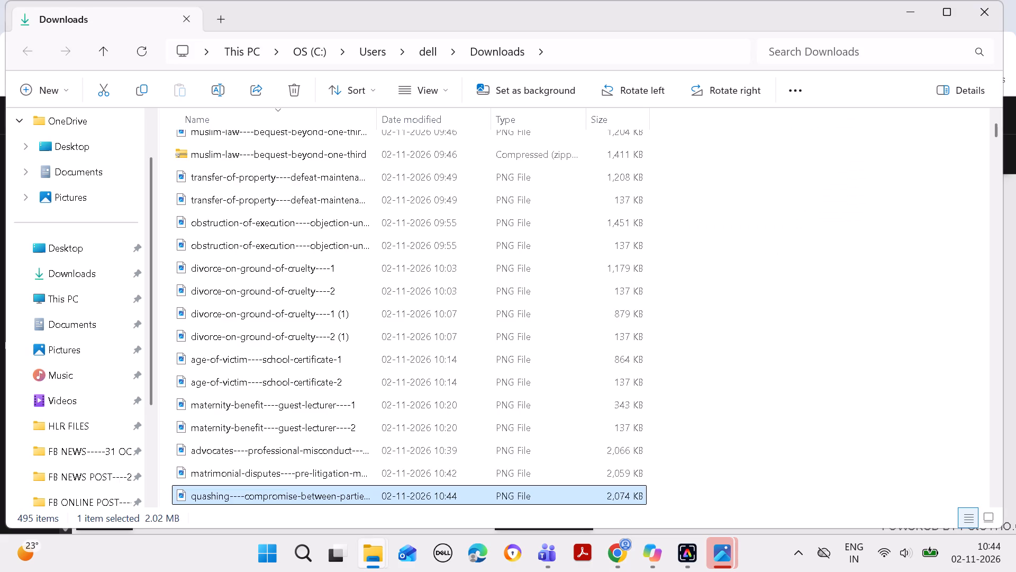
key("ctrl+c")
left_click(901, 8)
left_click(921, 13)
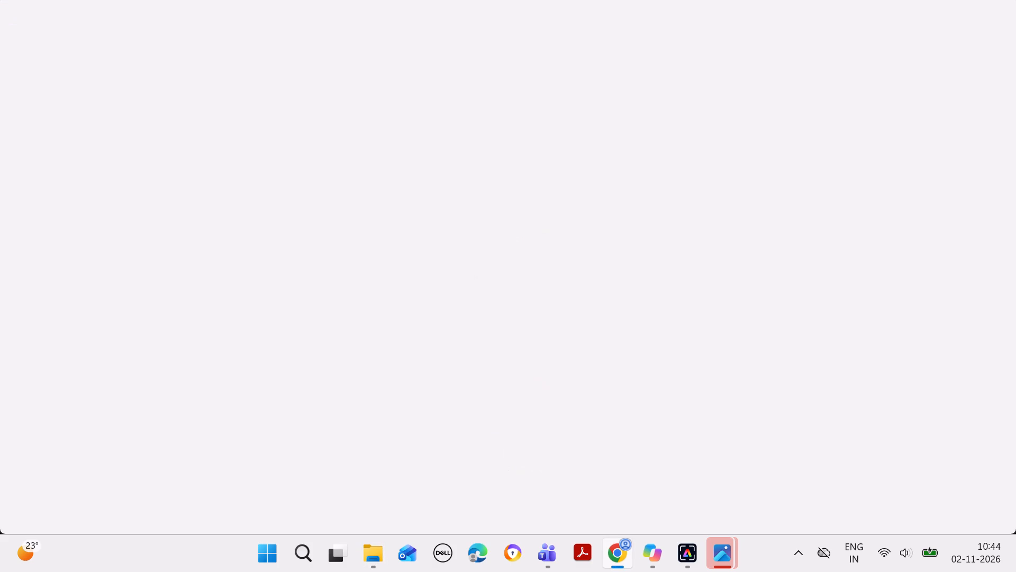
left_click(610, 553)
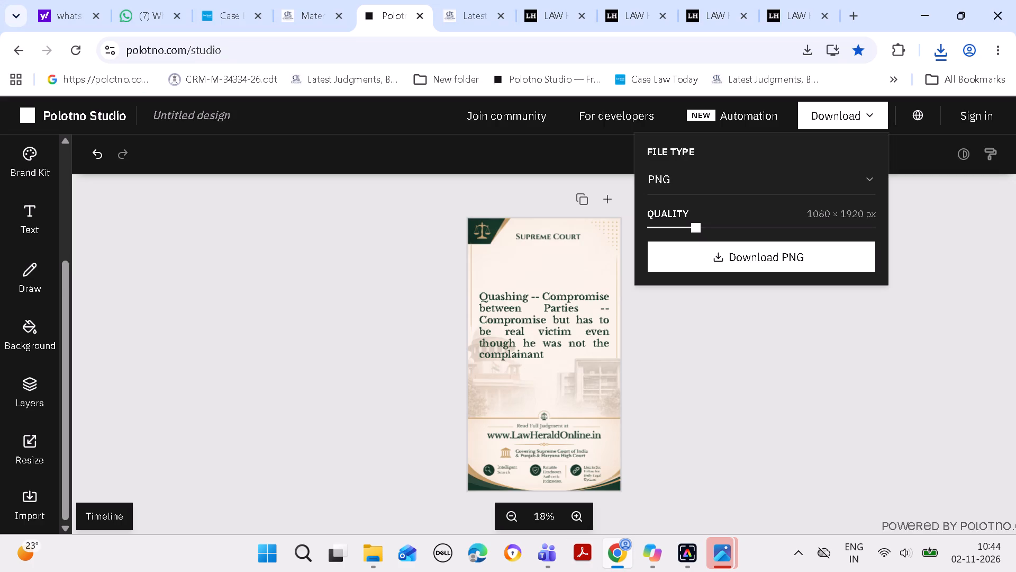
Paste the copied Quashing post PNG into the FB ONLINE POST----2 Nov folder and rename it 636---SC.
left_click(923, 16)
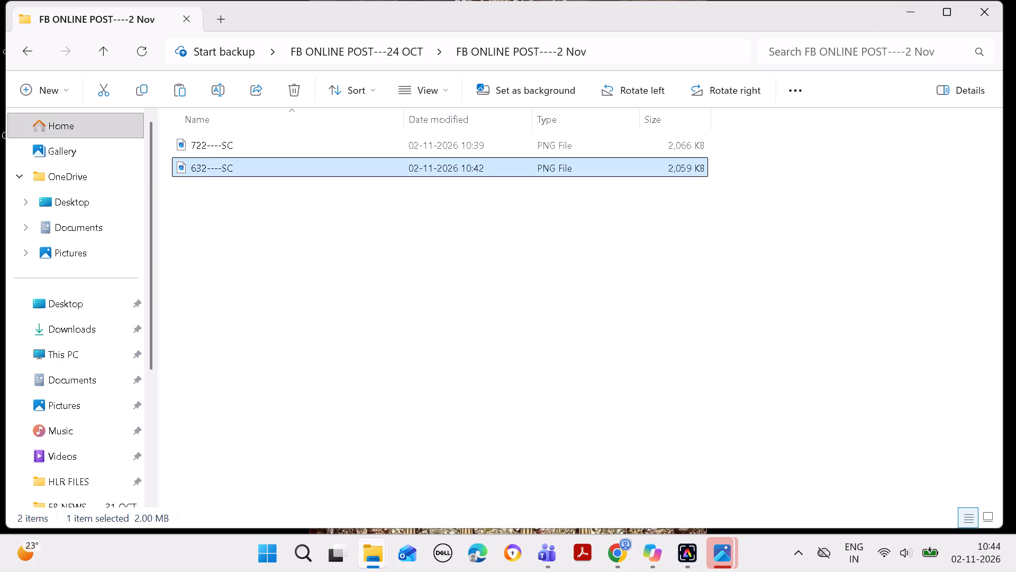
key("ctrl+v")
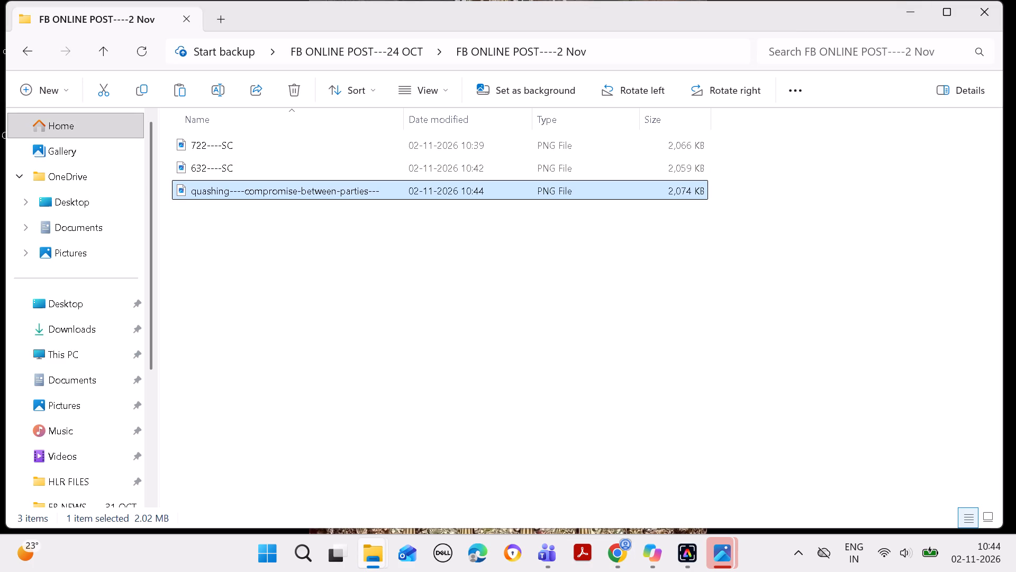
right_click(370, 194)
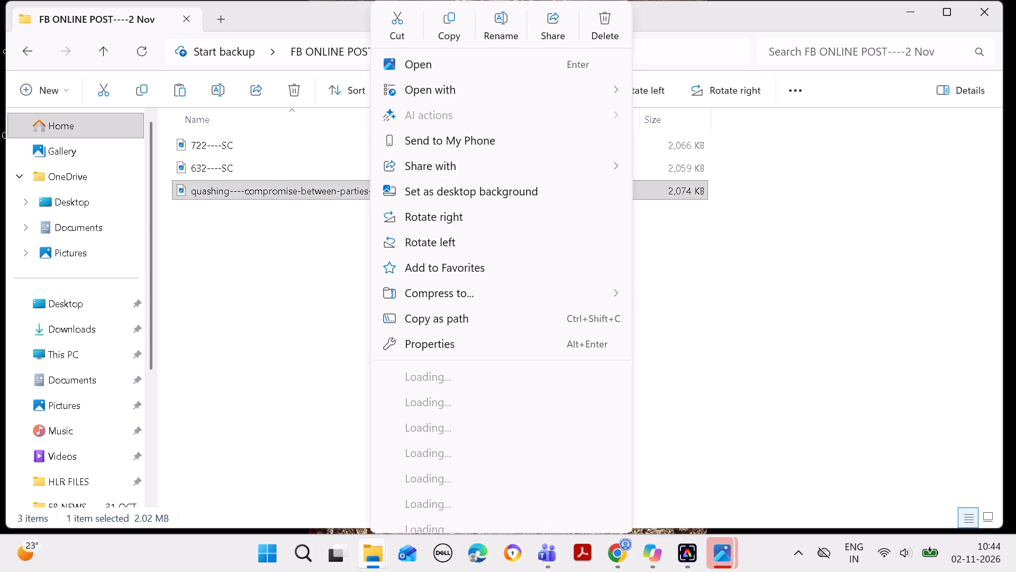
left_click(498, 25)
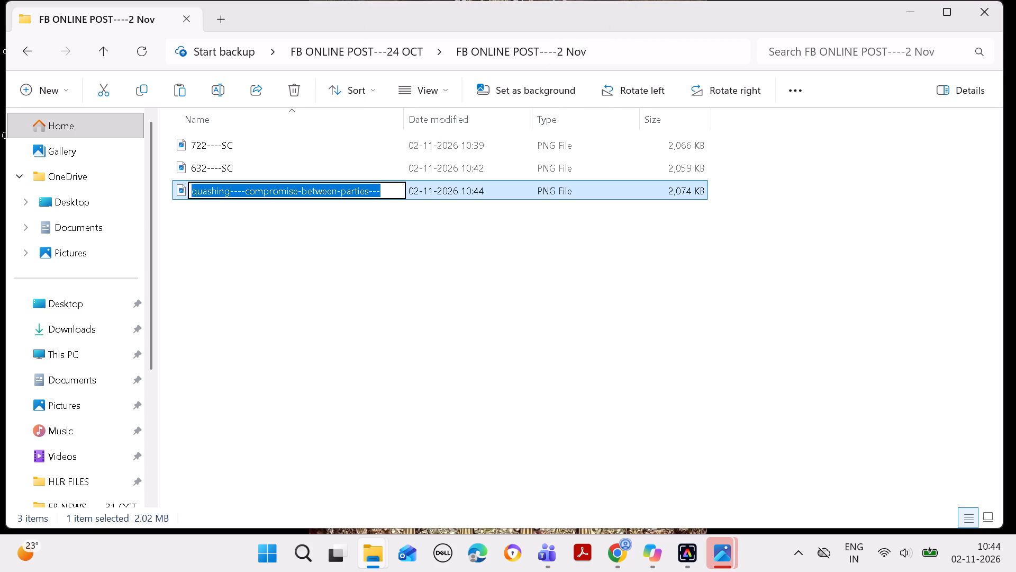
key("BackSpace")
type("636---SC")
key("Return")
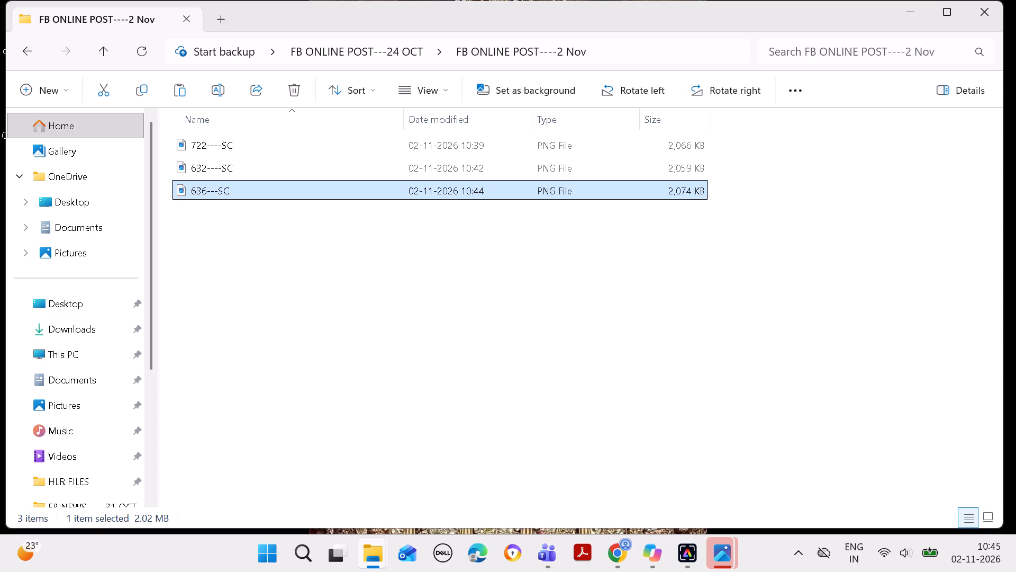
Switch to Law Herald Online, search for 2026 citation number 736, and open the full judgment page.
left_click(624, 555)
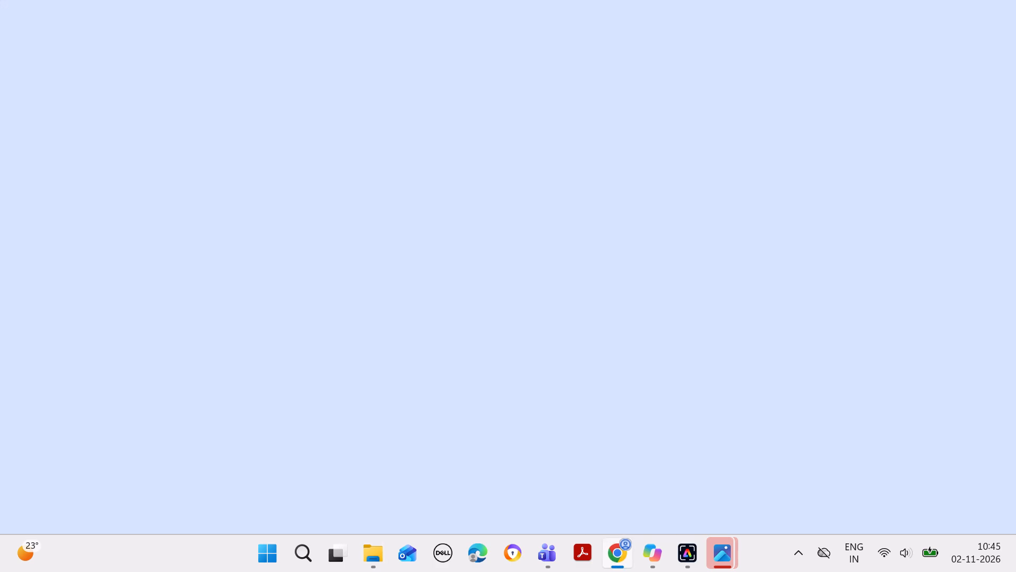
left_click(219, 13)
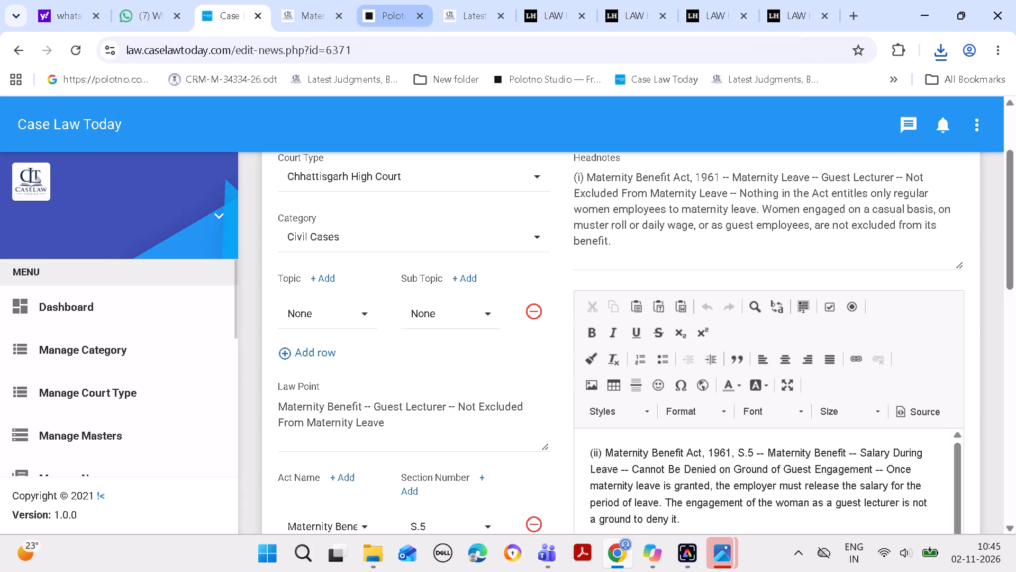
left_click(638, 18)
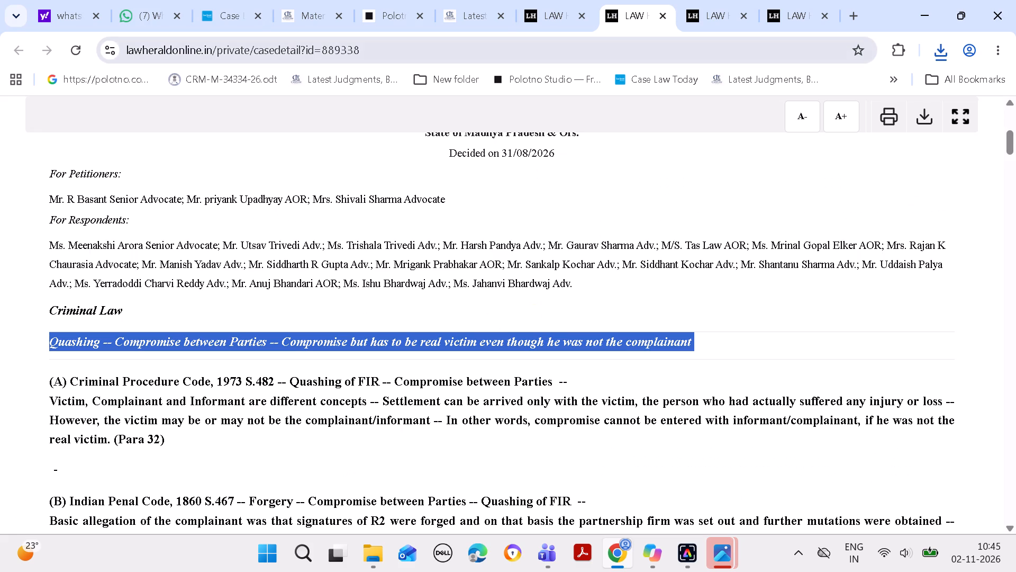
left_click(537, 17)
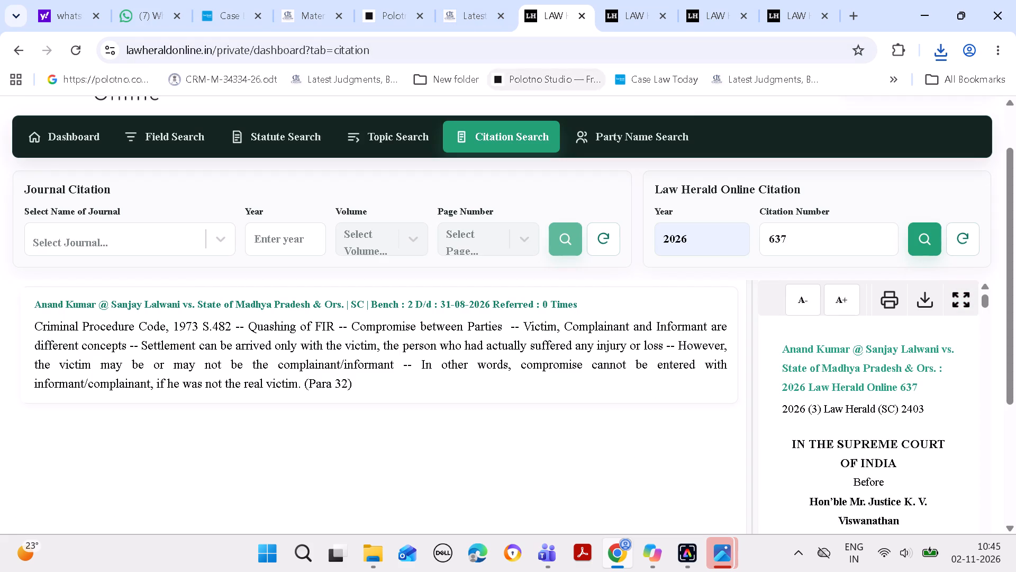
left_click(805, 235)
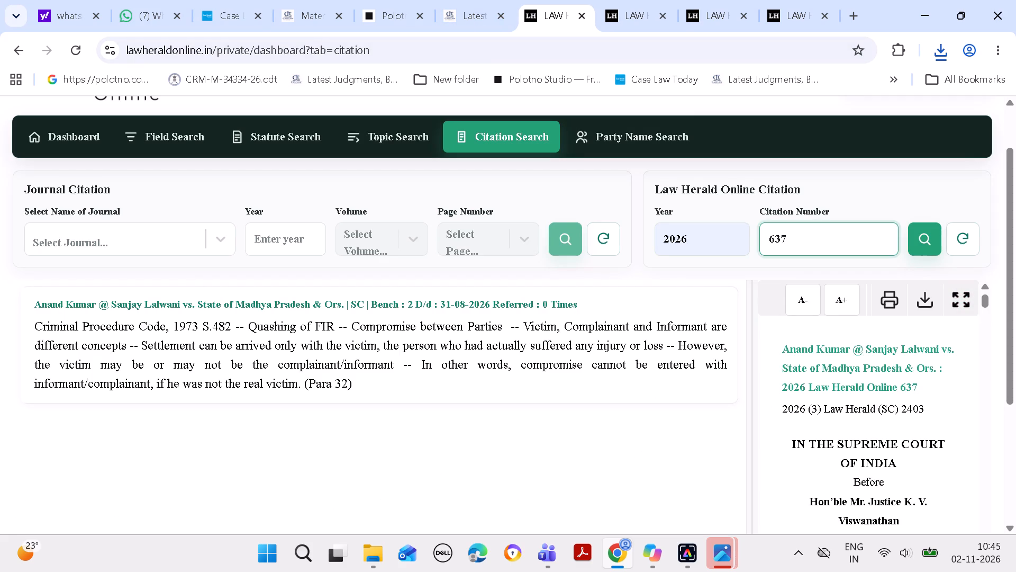
key("BackSpace")
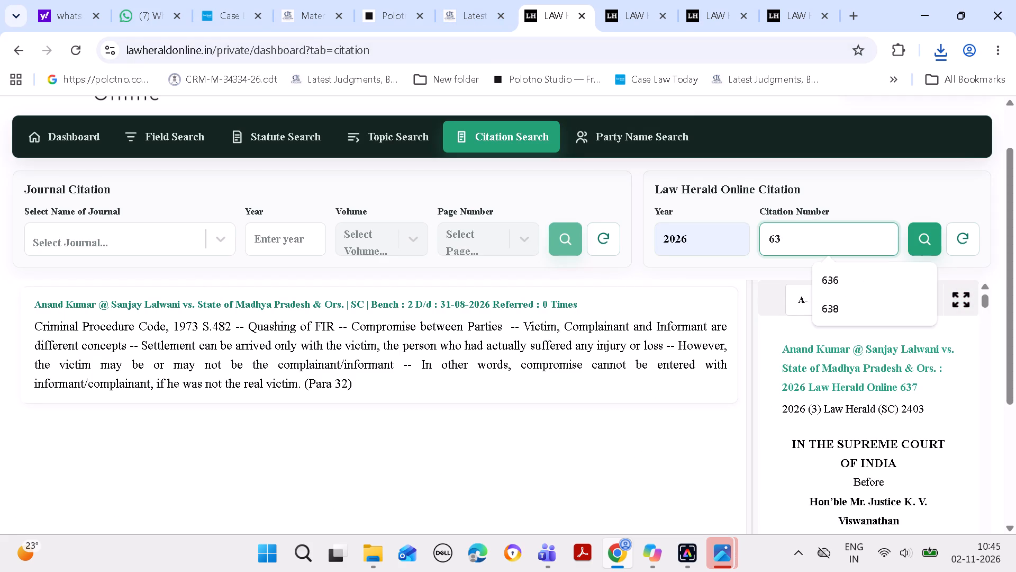
key("BackSpace")
key("BackSpace")
type("736")
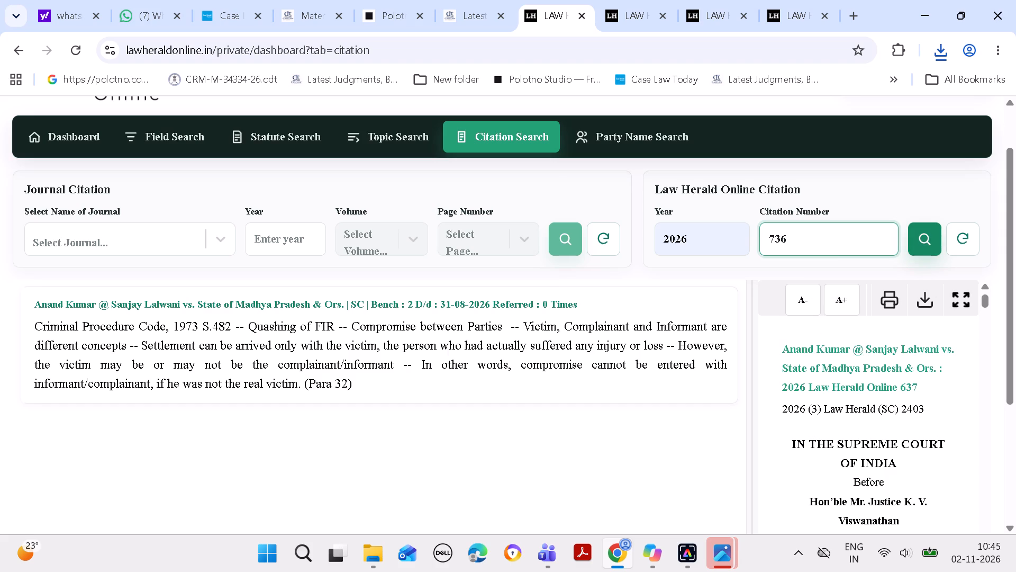
left_click(926, 236)
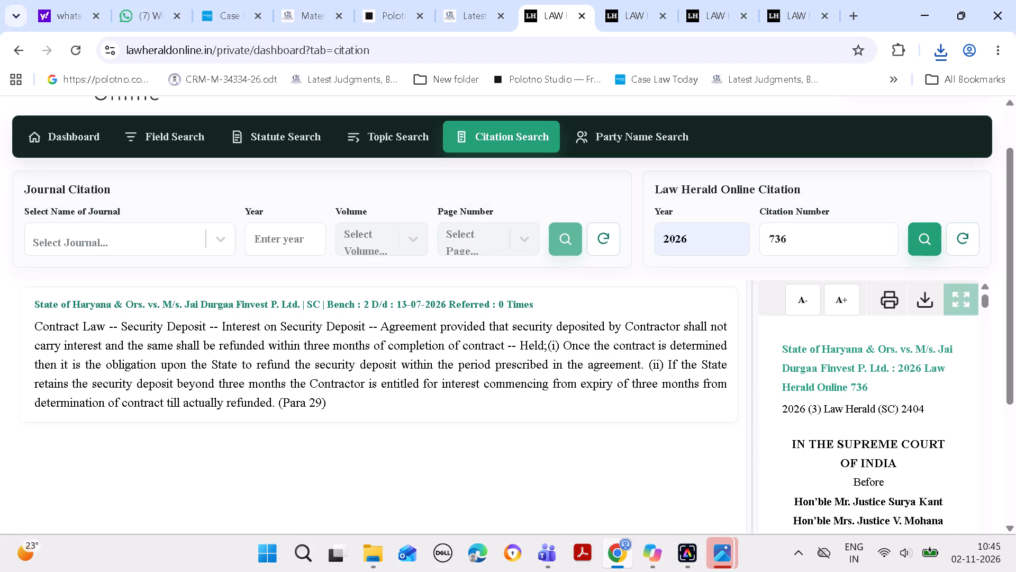
left_click(965, 305)
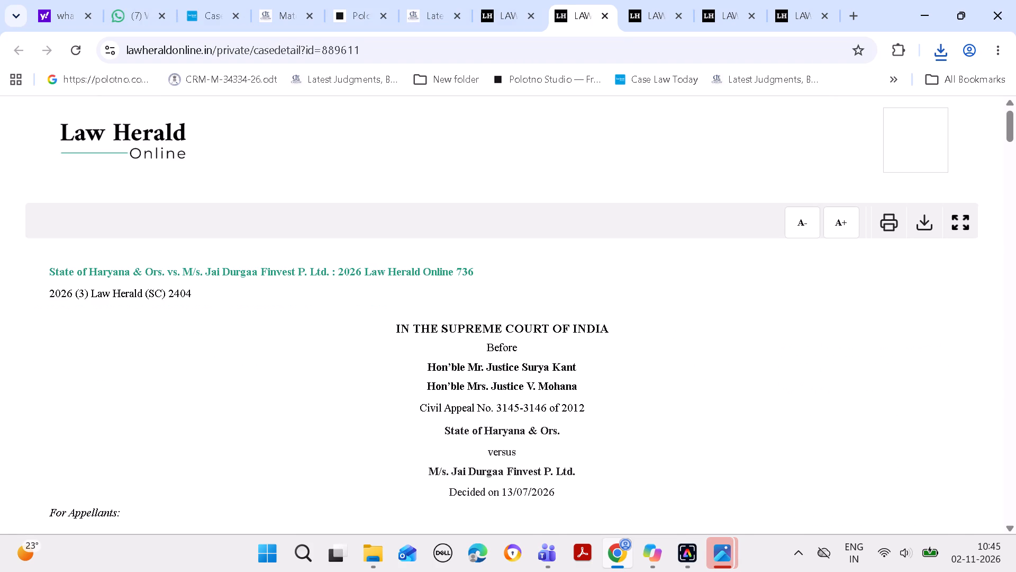
Copy the italic Security Deposit headnote under Civil Law in the judgment.
left_click_drag(1013, 131, 1015, 148)
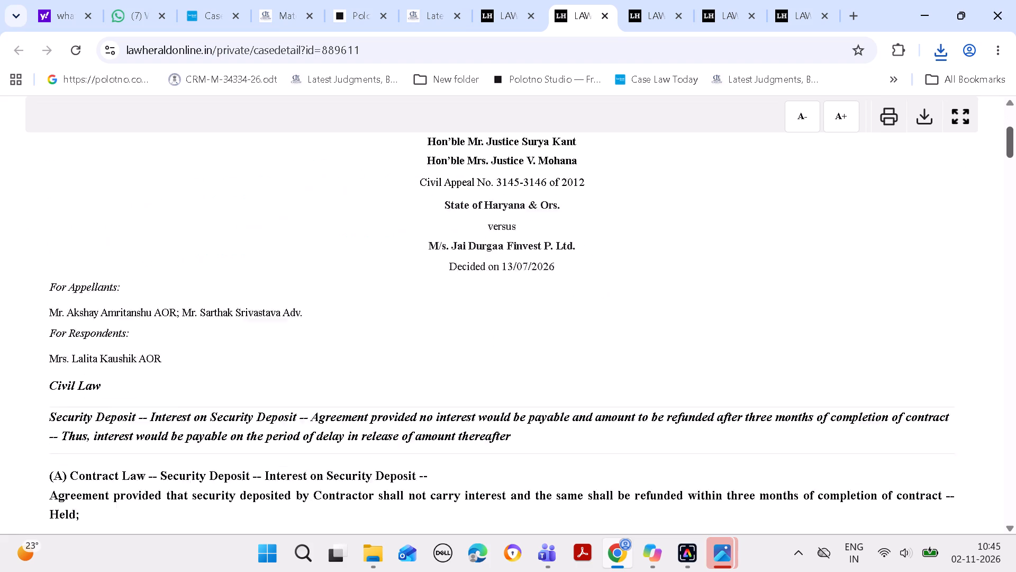
left_click_drag(1015, 148, 1015, 159)
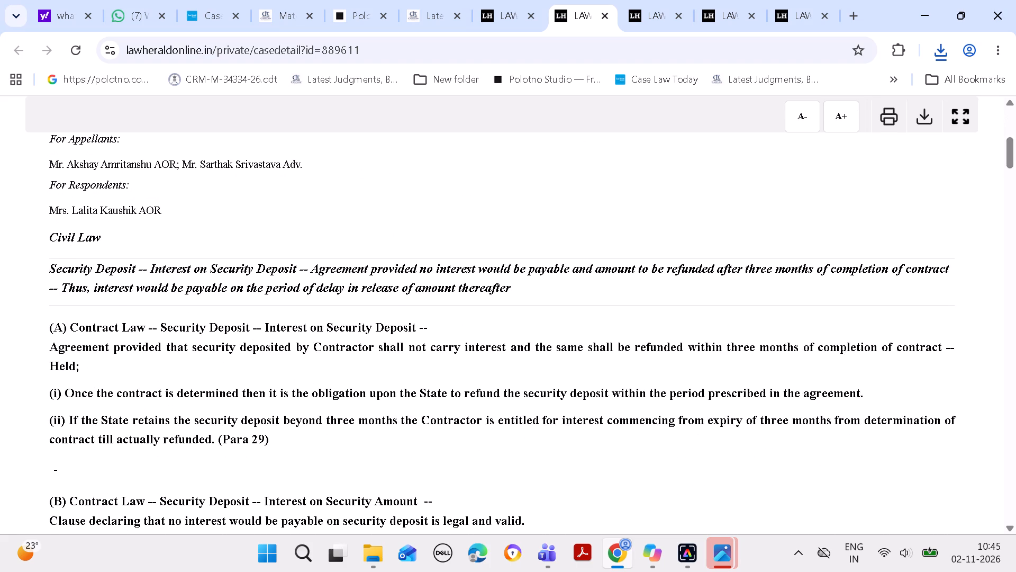
left_click_drag(51, 268, 543, 297)
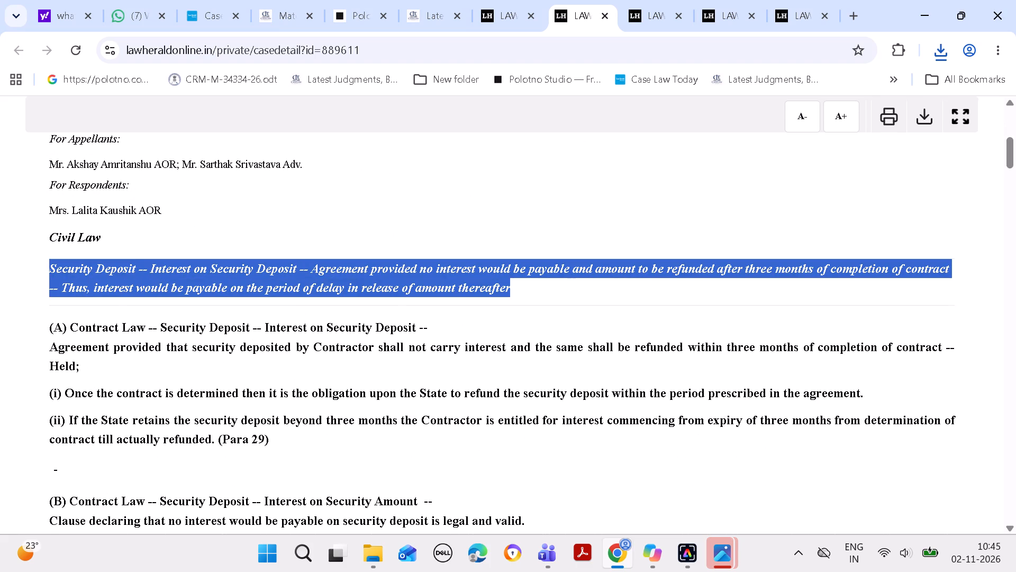
left_click_drag(543, 297, 546, 298)
key("ctrl+c")
Paste the Security Deposit headnote into Windows Search and recopy the whole text from there.
left_click(307, 550)
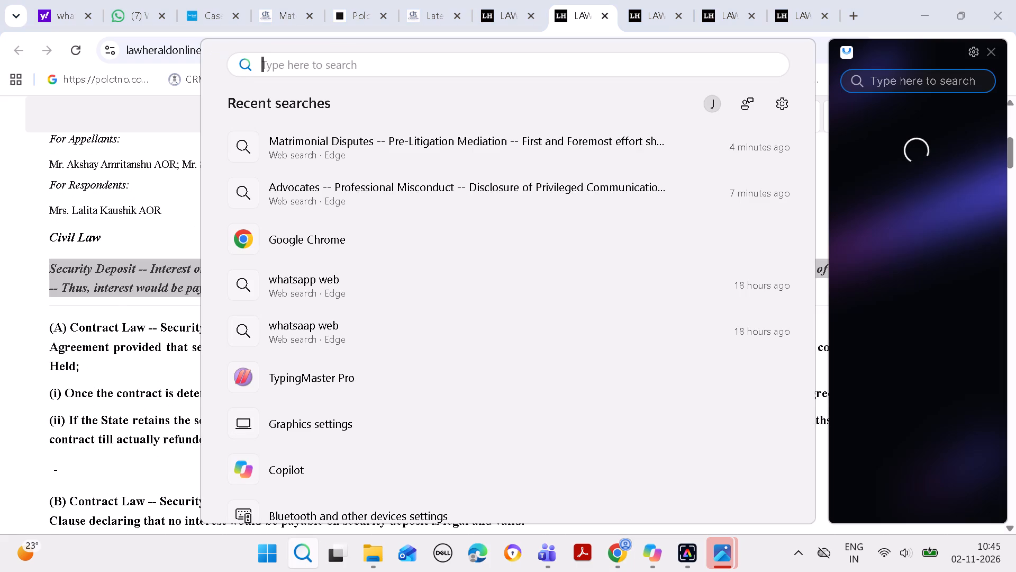
key("ctrl+v")
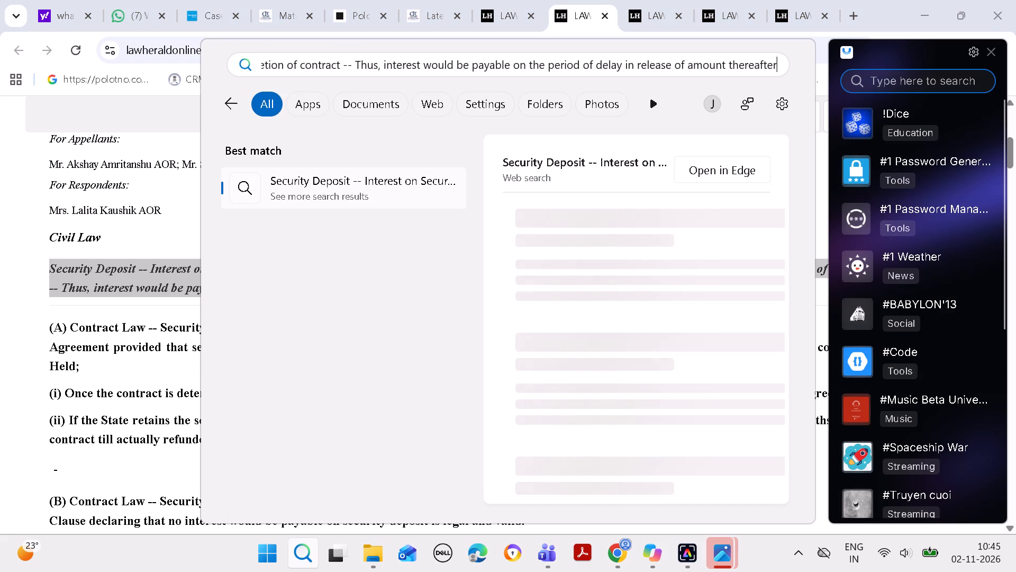
key("ctrl+a")
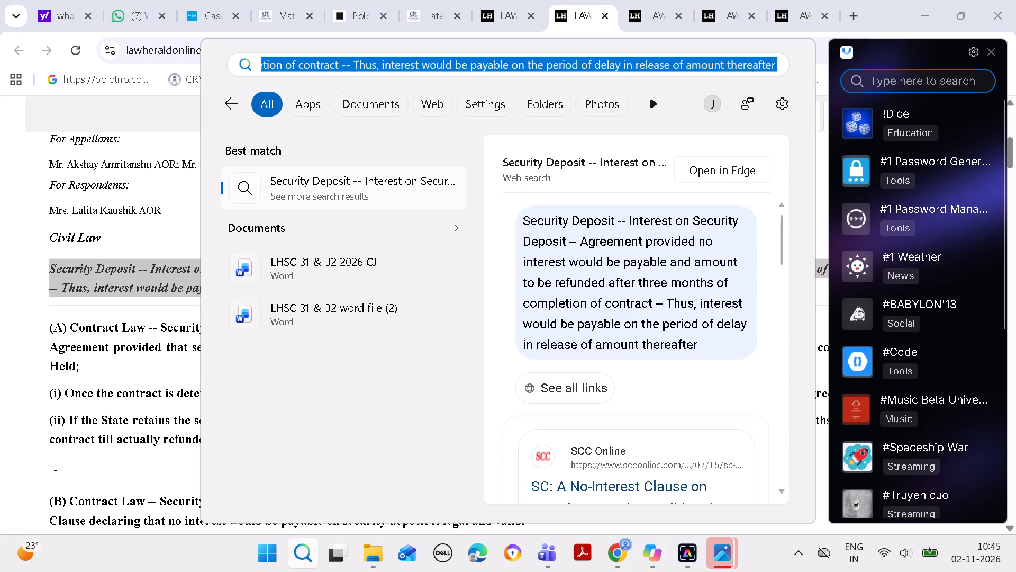
key("ctrl+c")
left_click(164, 215)
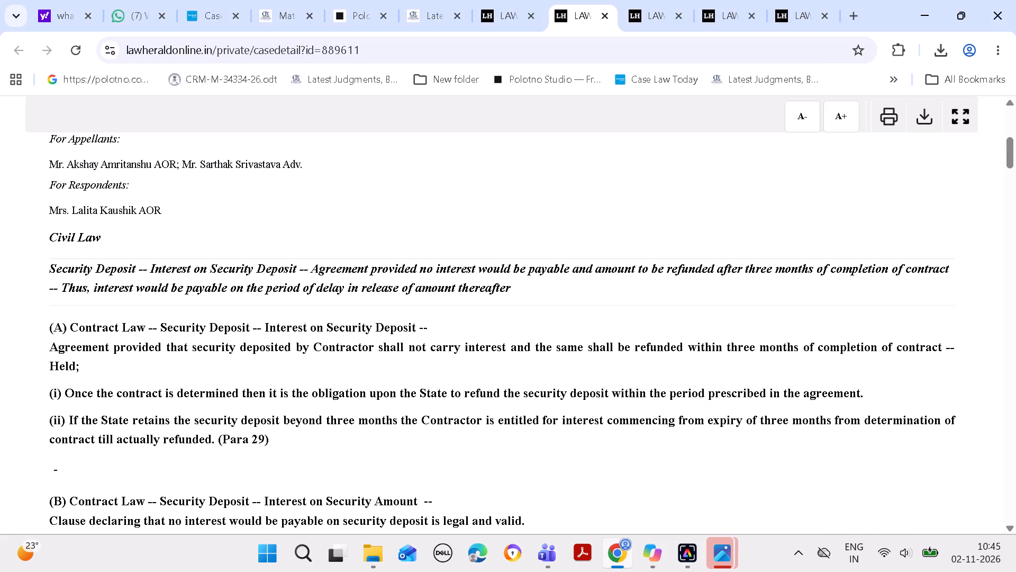
scroll(323, 290, "up", 3)
In Polotno Studio, replace the Quashing headnote text on the post with the copied Security Deposit headnote.
left_click(355, 21)
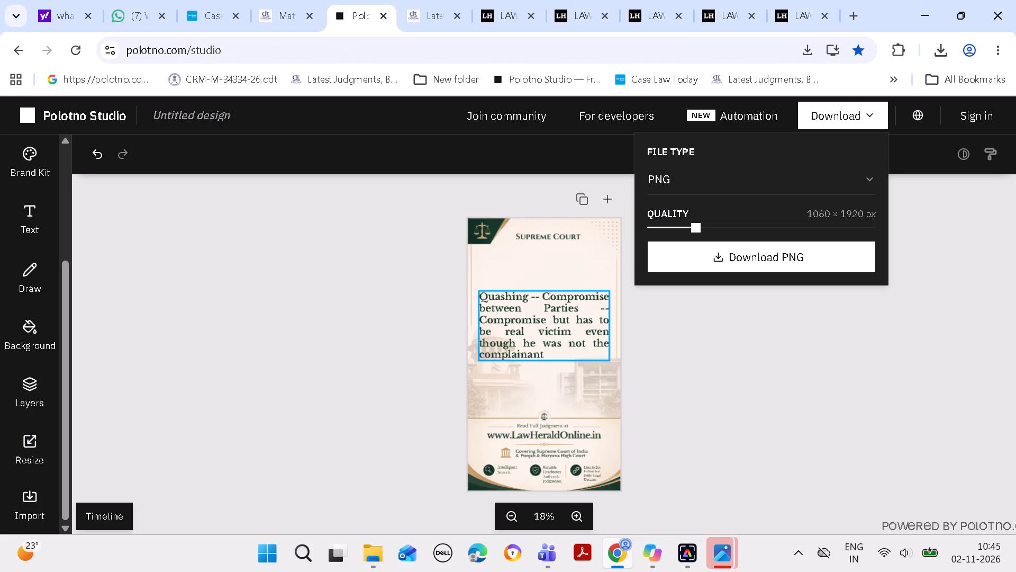
double_click(521, 332)
key("ctrl+a")
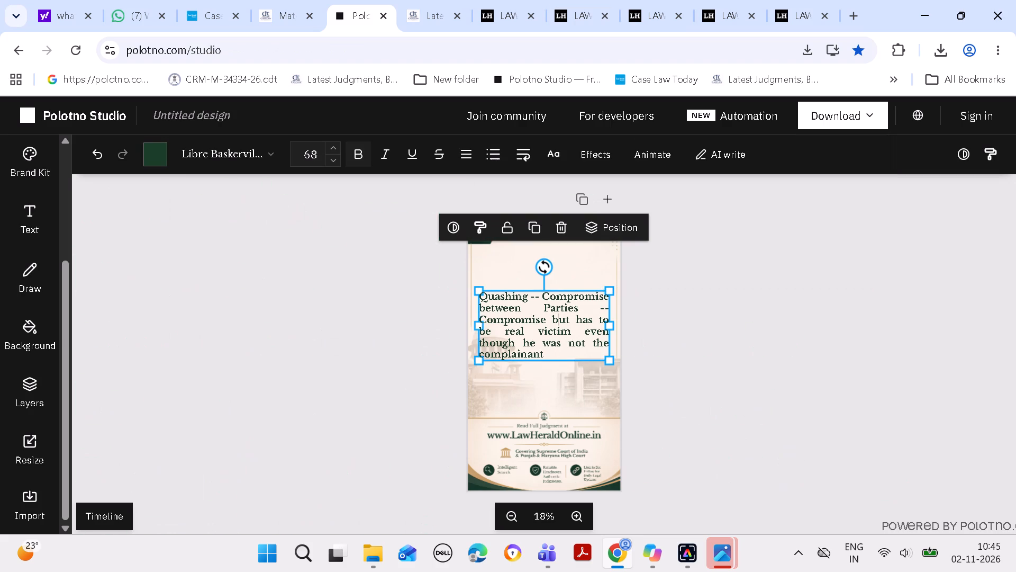
key("ctrl+v")
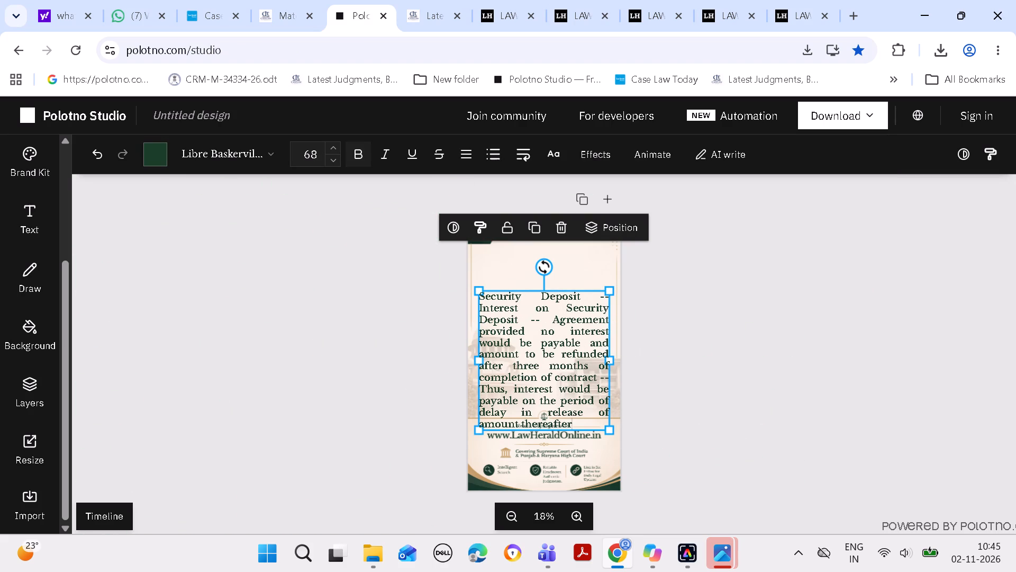
Set the Security Deposit headnote's font size to 66.
left_click(334, 164)
left_click(334, 164)
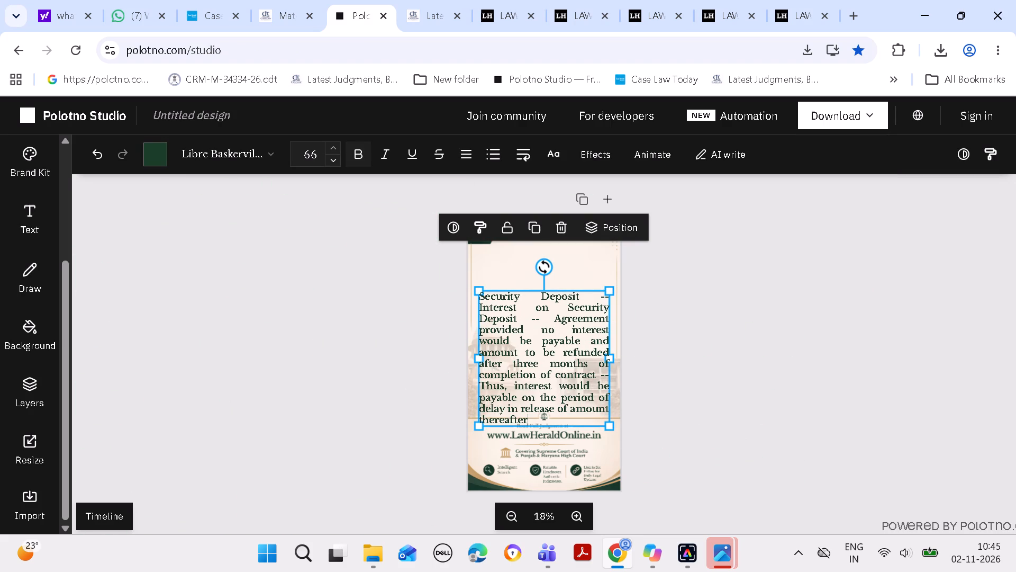
left_click(755, 328)
Move the headnote text block up between the Supreme Court heading and the footer line, keeping it horizontally centred.
left_click_drag(578, 360, 573, 343)
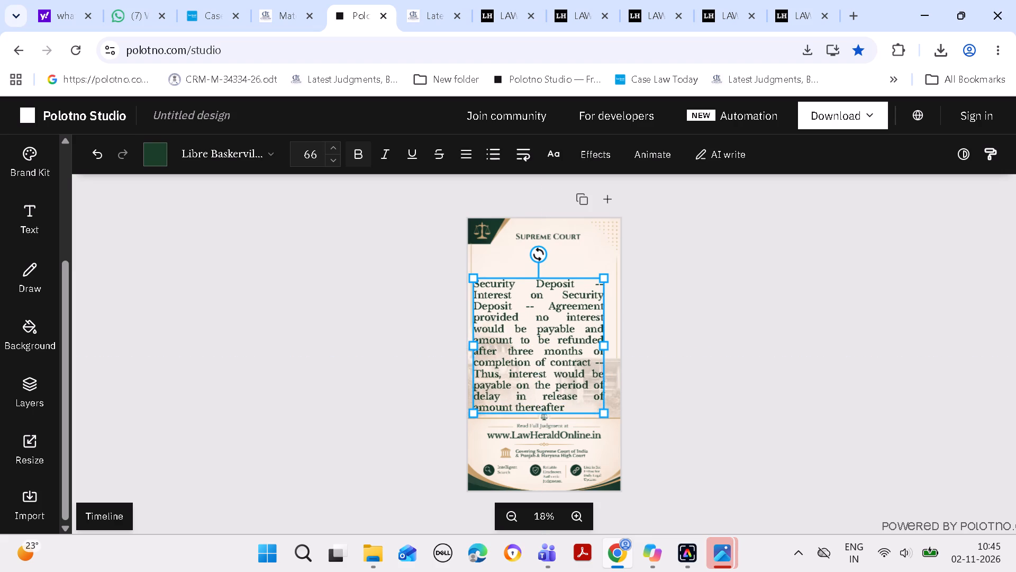
left_click_drag(573, 343, 575, 332)
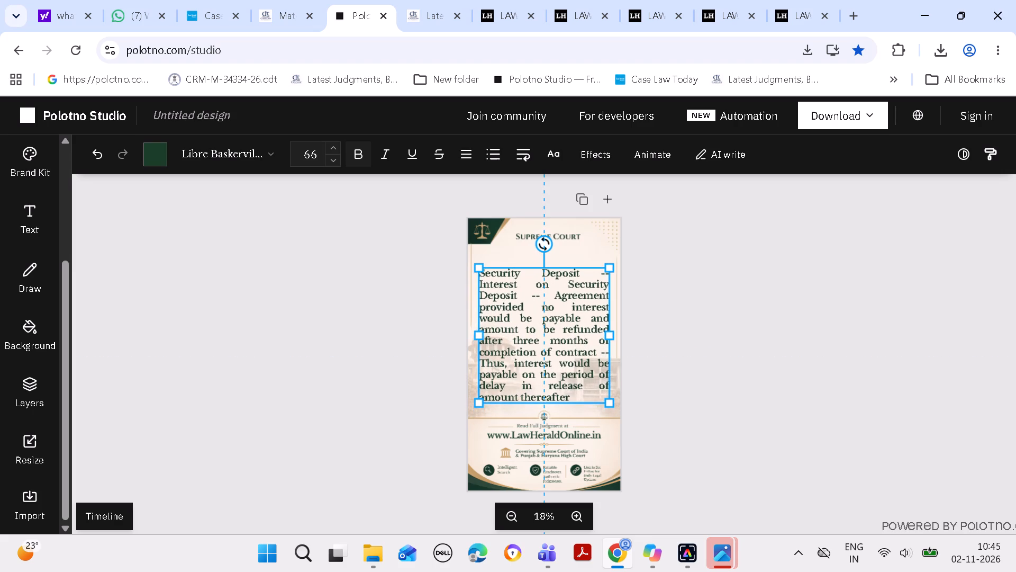
left_click_drag(575, 332, 575, 329)
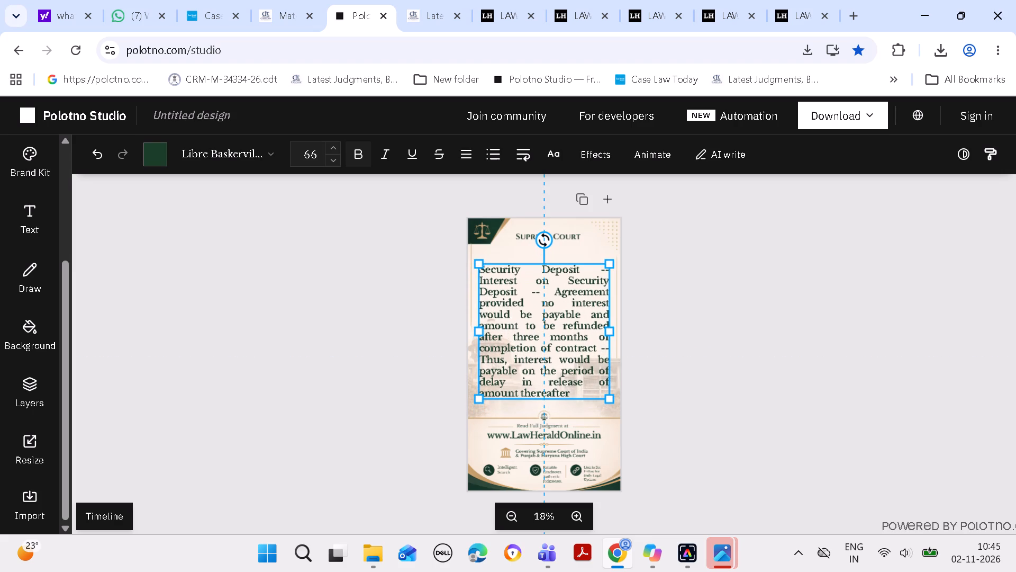
left_click(805, 310)
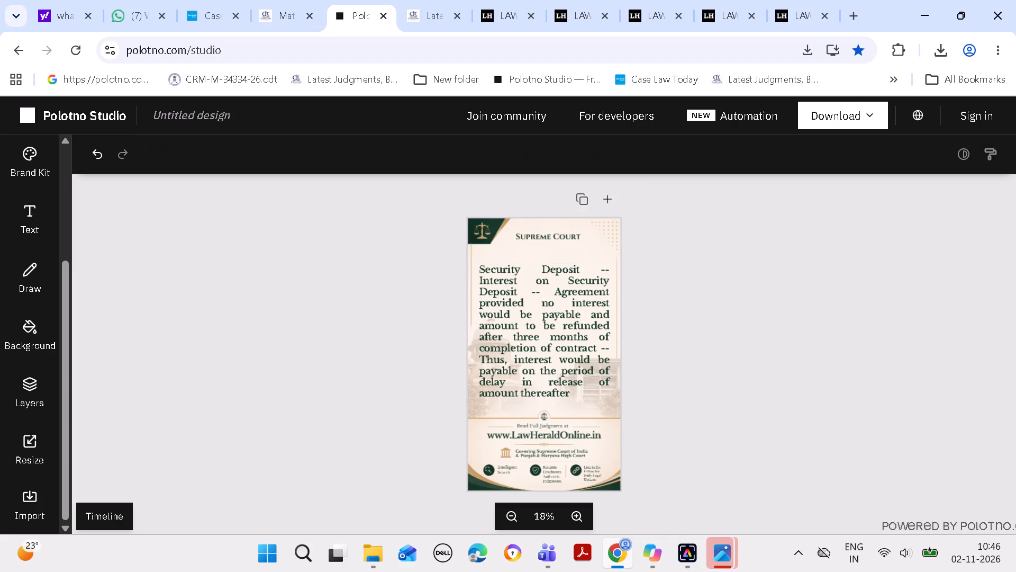
Download the finished Security Deposit post as a 1080 × 1920 px PNG.
left_click(822, 114)
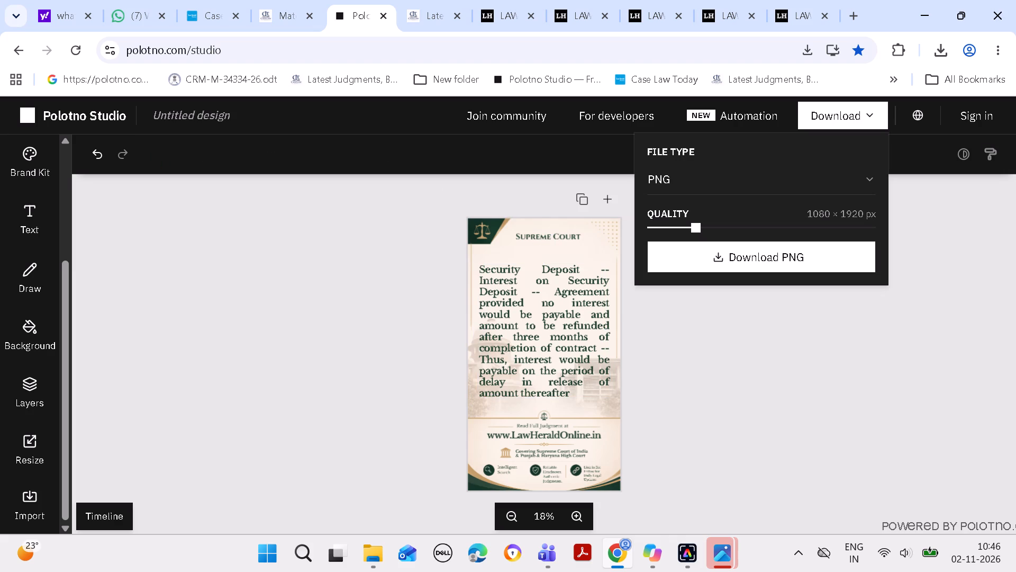
left_click(784, 251)
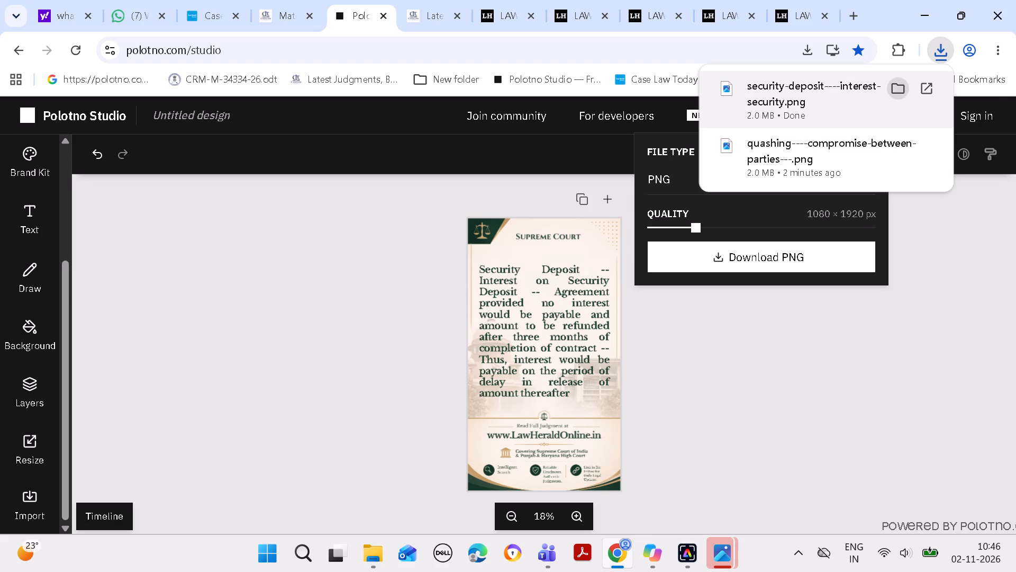
Copy the newly downloaded Security Deposit PNG from the Downloads folder into the FB ONLINE POST----2 Nov folder.
left_click(894, 90)
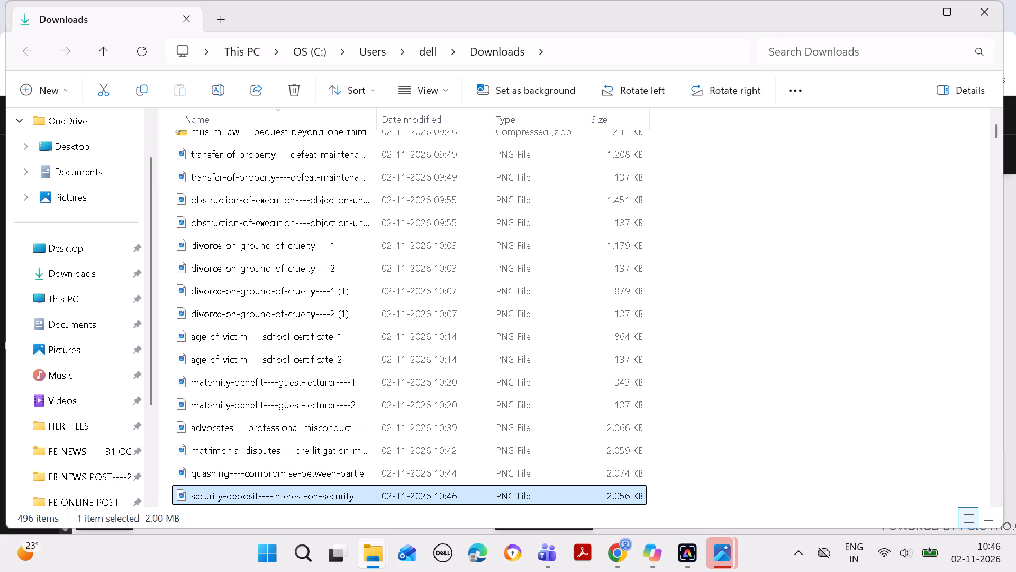
key("ctrl+c")
left_click(907, 19)
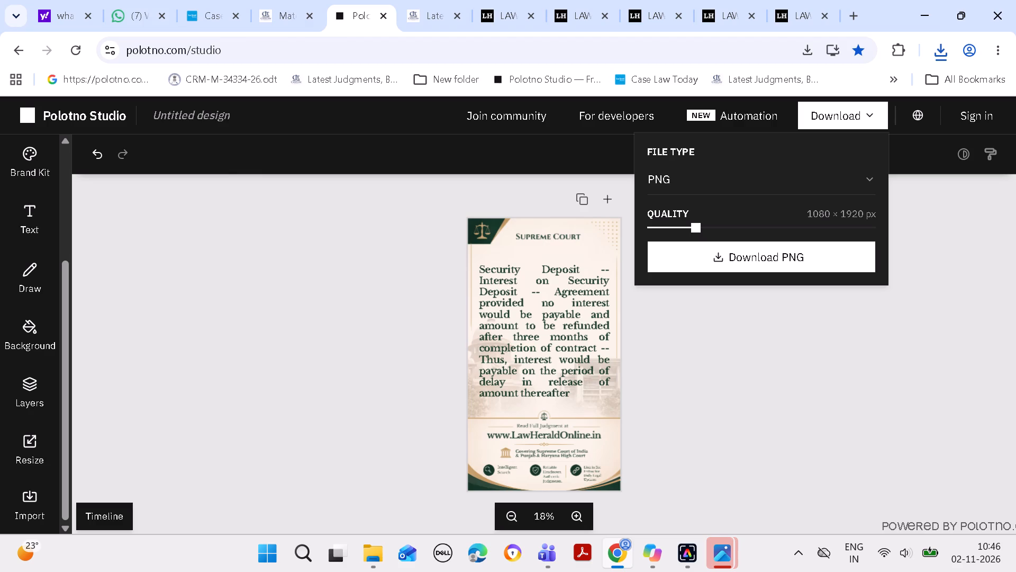
left_click(917, 16)
key("ctrl+v")
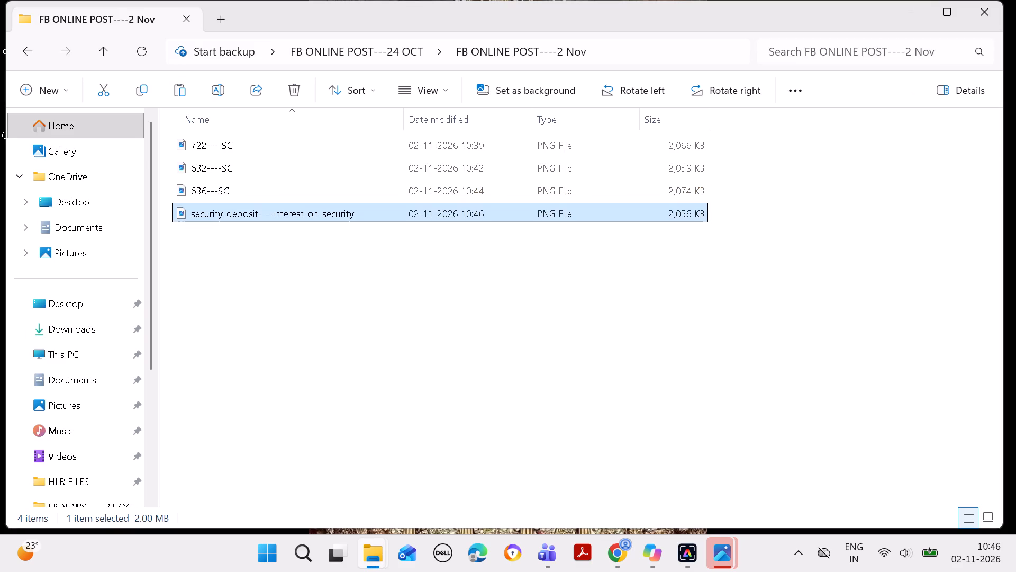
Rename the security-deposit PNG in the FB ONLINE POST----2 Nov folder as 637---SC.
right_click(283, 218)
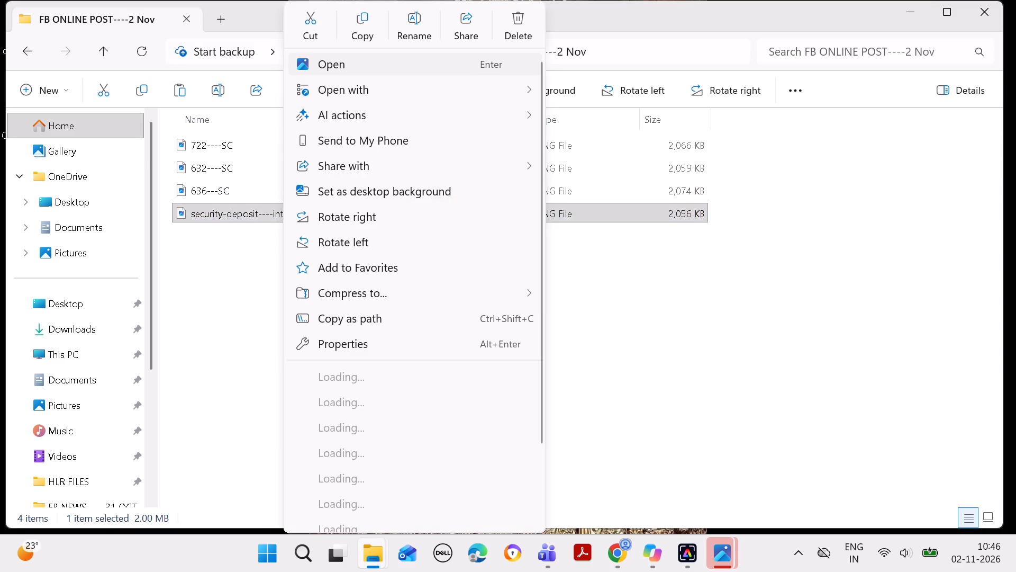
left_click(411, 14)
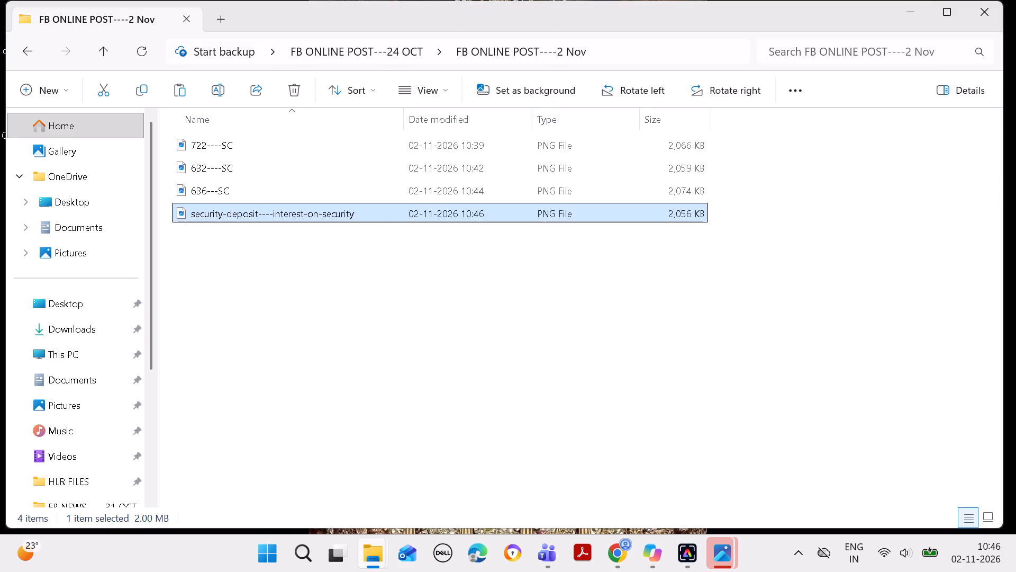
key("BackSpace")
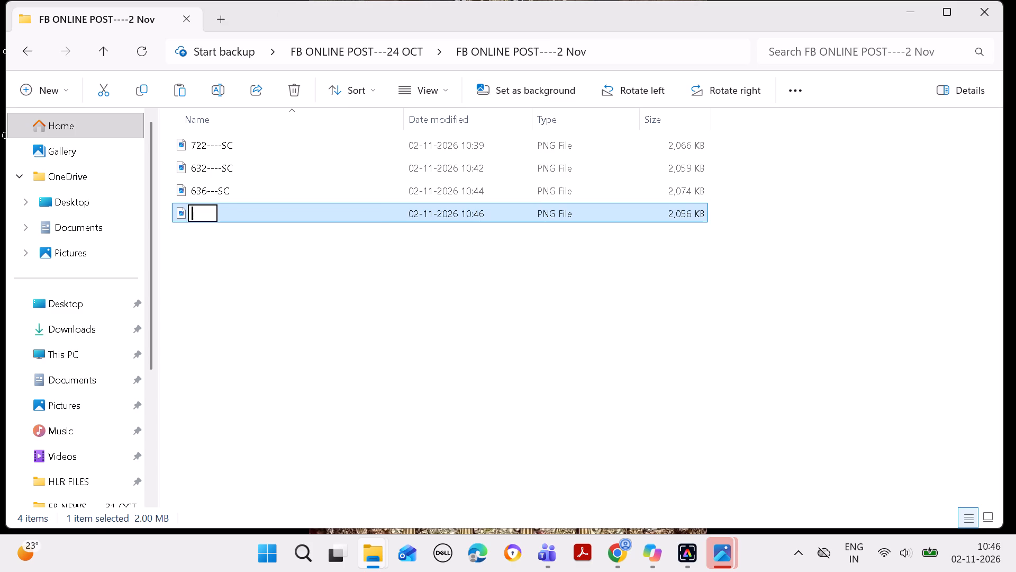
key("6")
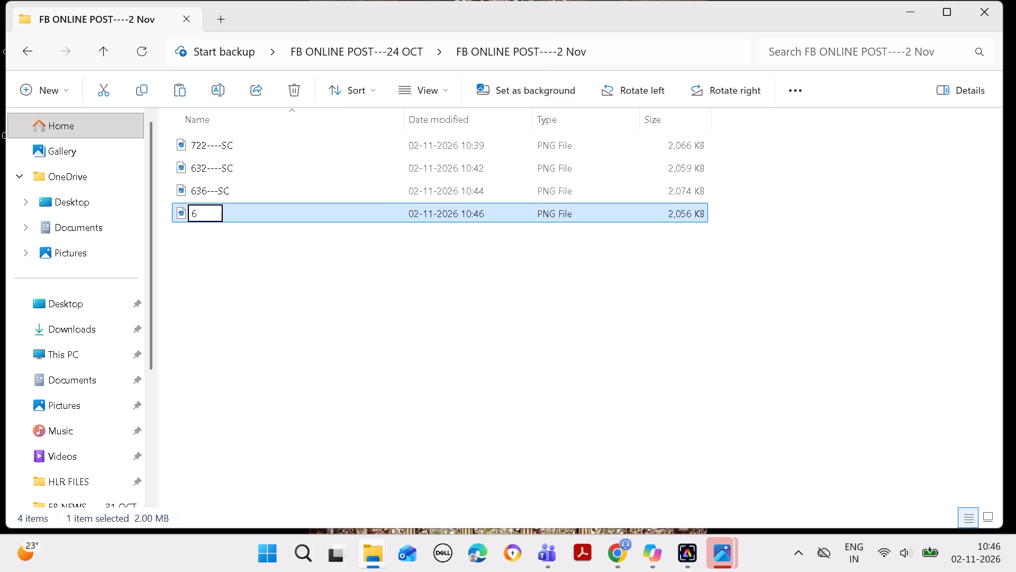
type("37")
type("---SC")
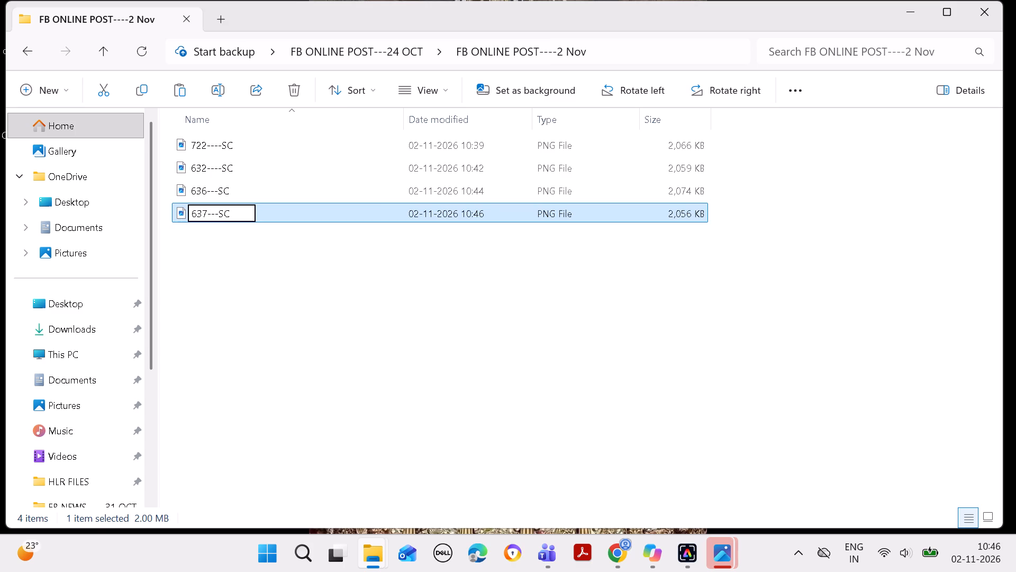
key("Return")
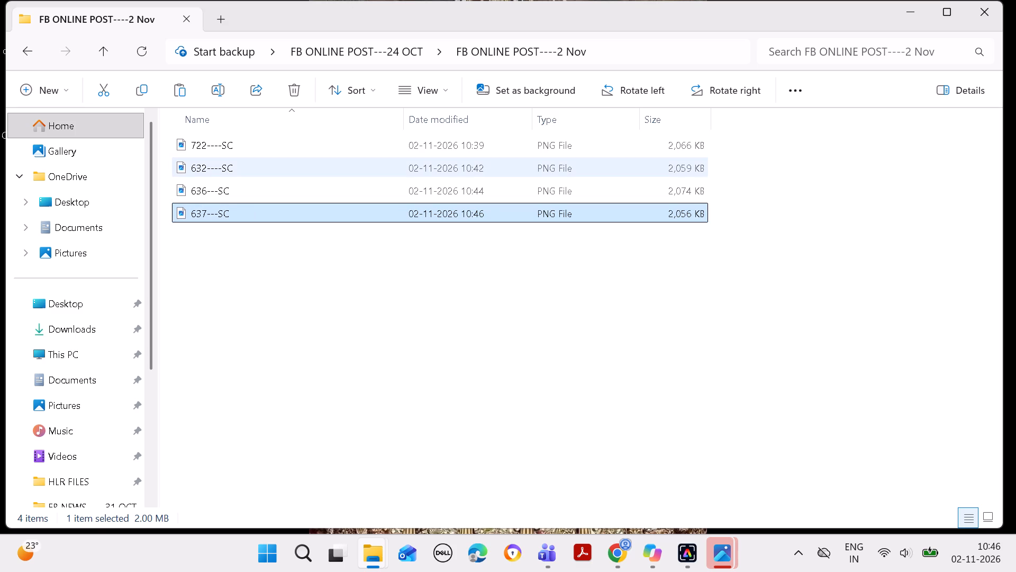
Open the full State of Haryana vs. Jai Durgaa Finvest judgment in Chrome and check its headnote and citation number against the Security Deposit post.
left_click(613, 555)
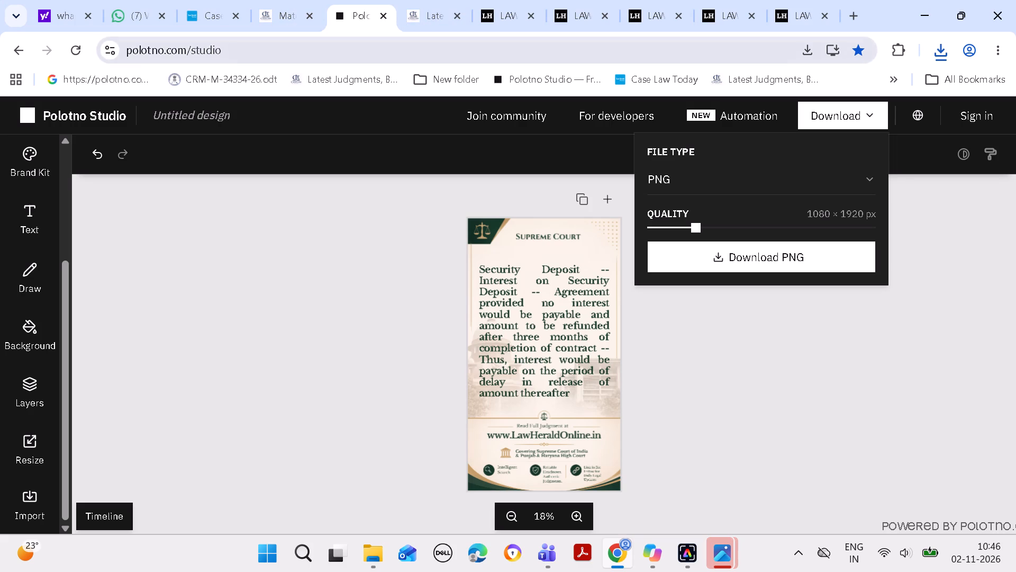
left_click(501, 21)
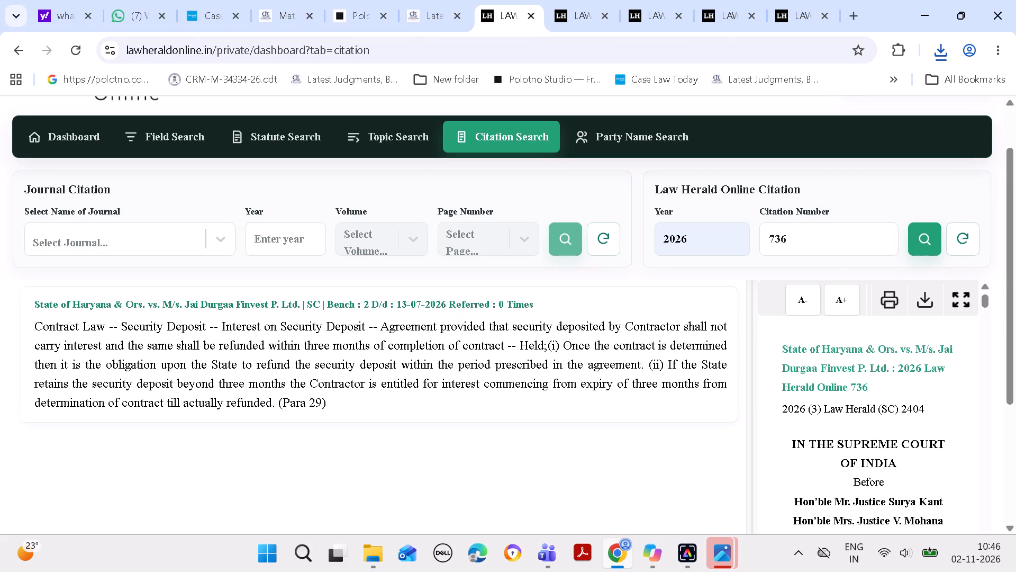
left_click(914, 17)
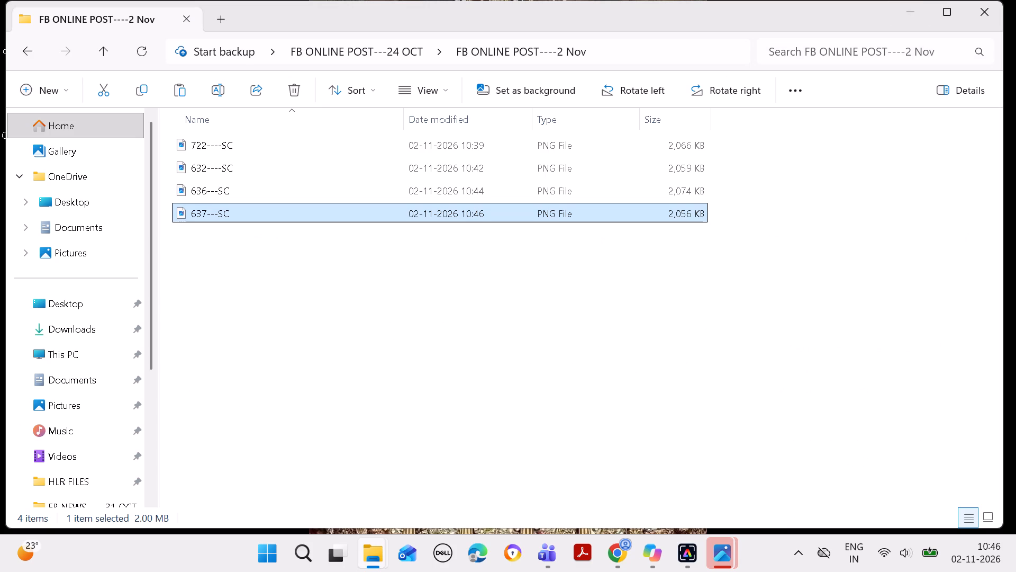
left_click(609, 553)
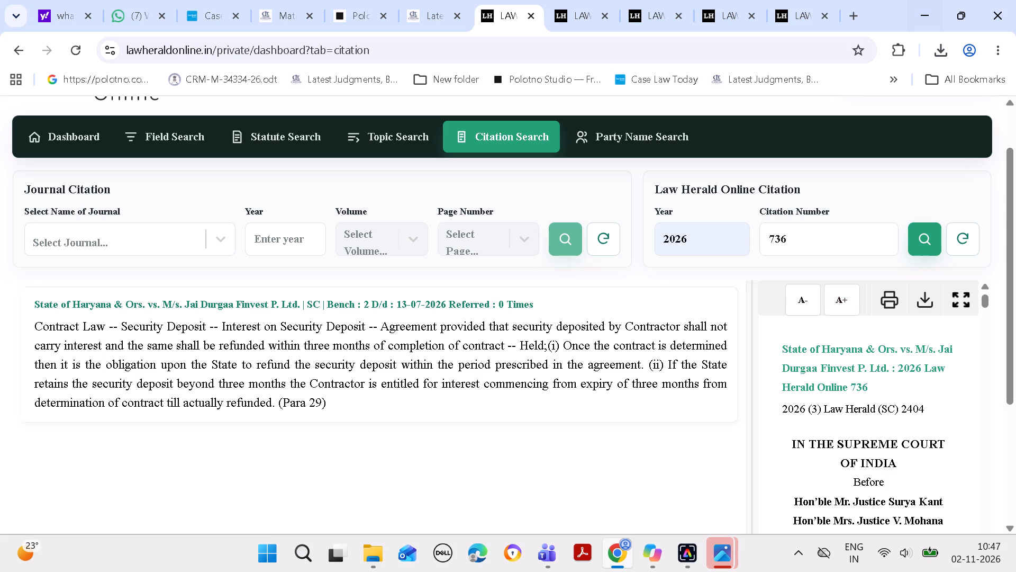
left_click(802, 13)
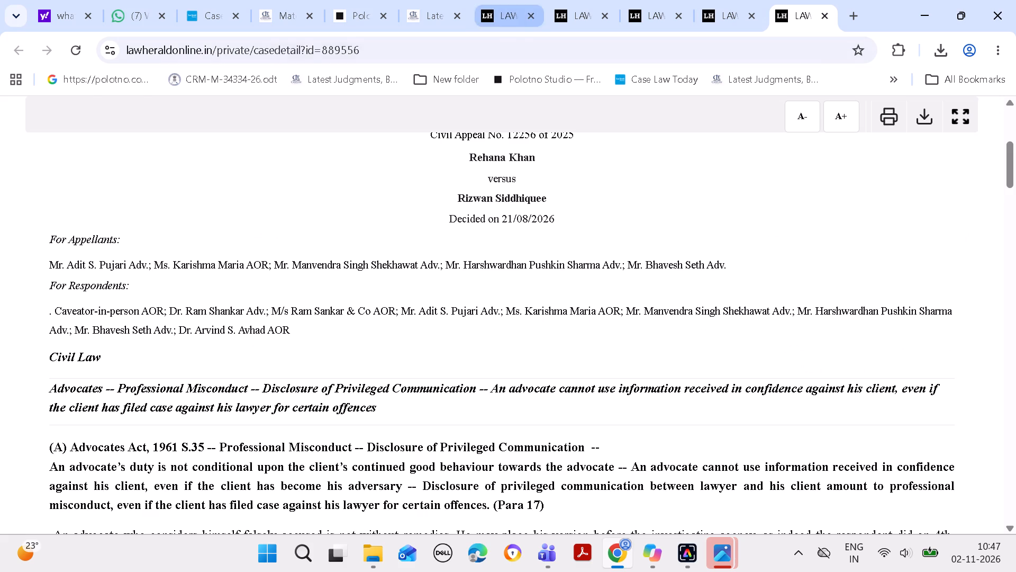
left_click(501, 11)
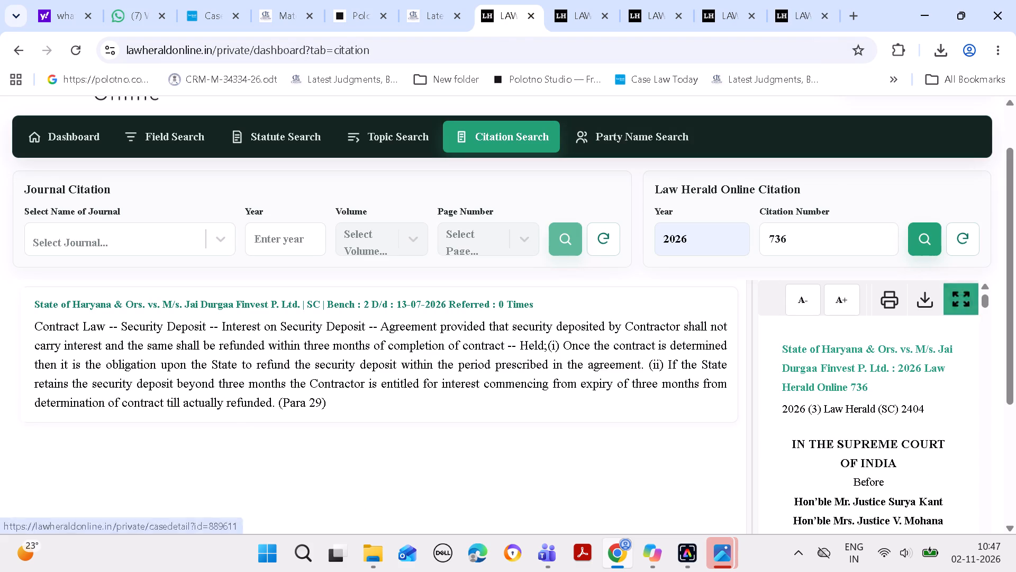
left_click(956, 303)
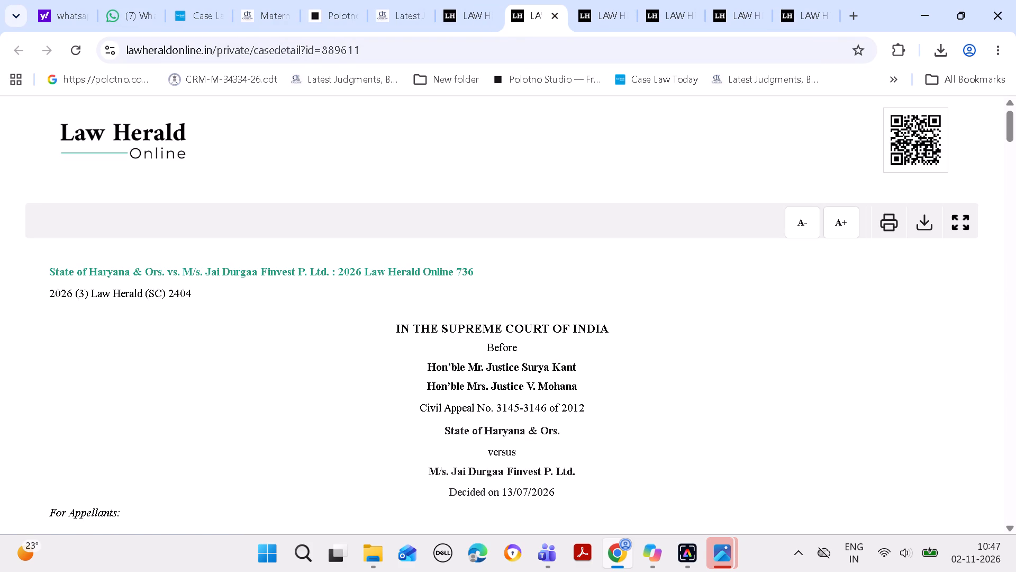
left_click_drag(1014, 128, 1015, 144)
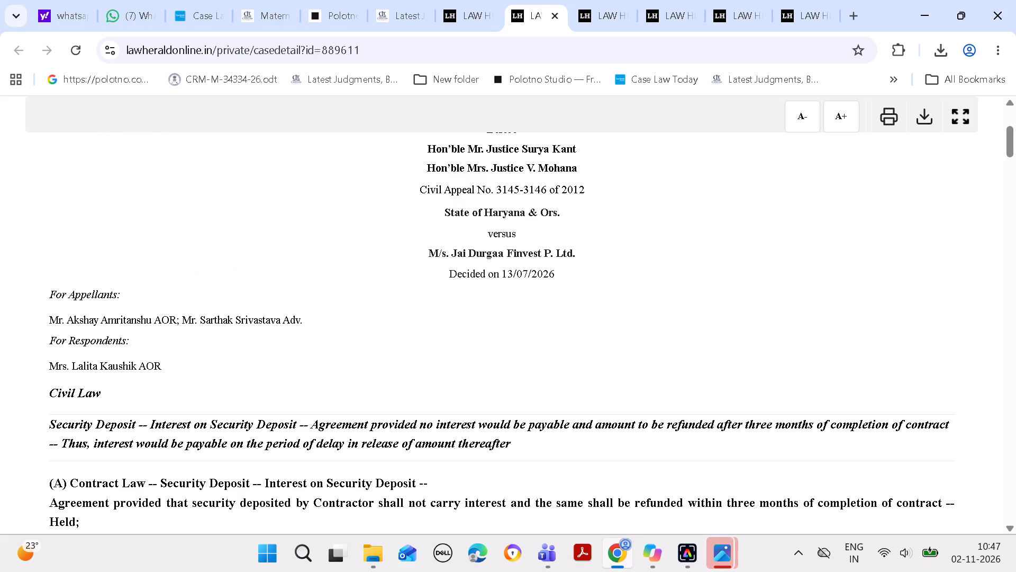
left_click(307, 16)
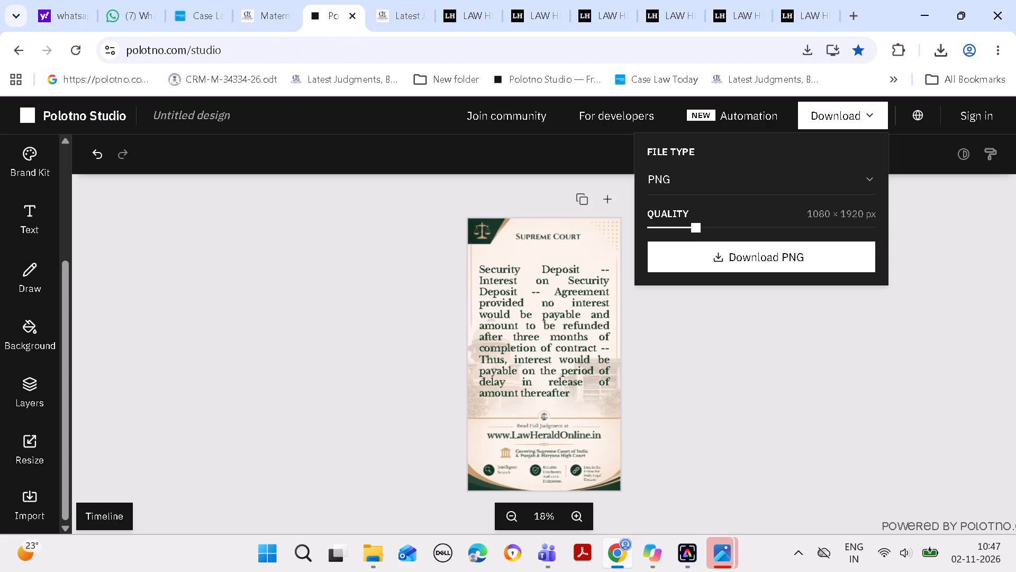
left_click(926, 14)
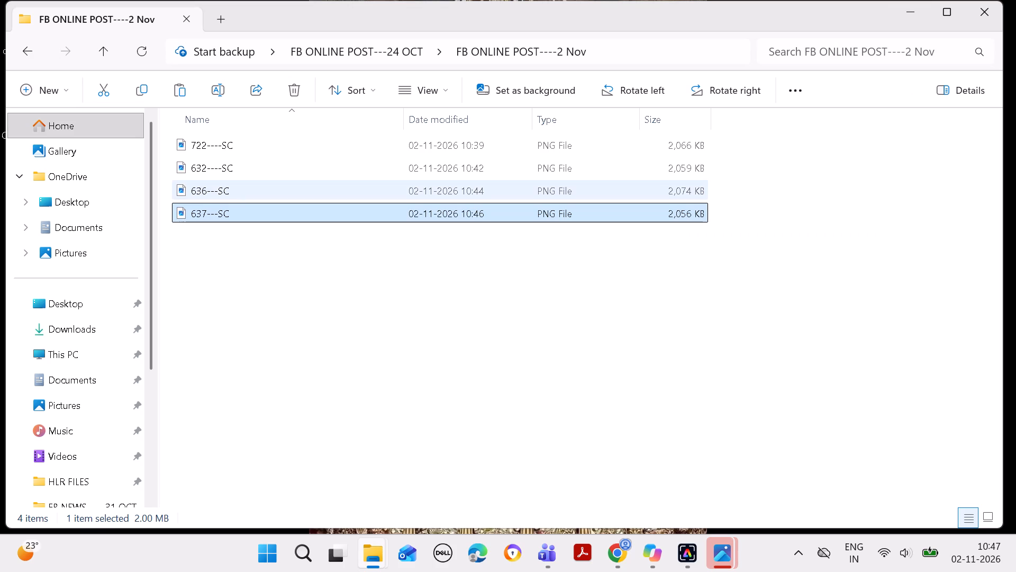
Rename the Security Deposit post's PNG as 736-----SC in the FB ONLINE POST----2 Nov folder.
right_click(317, 215)
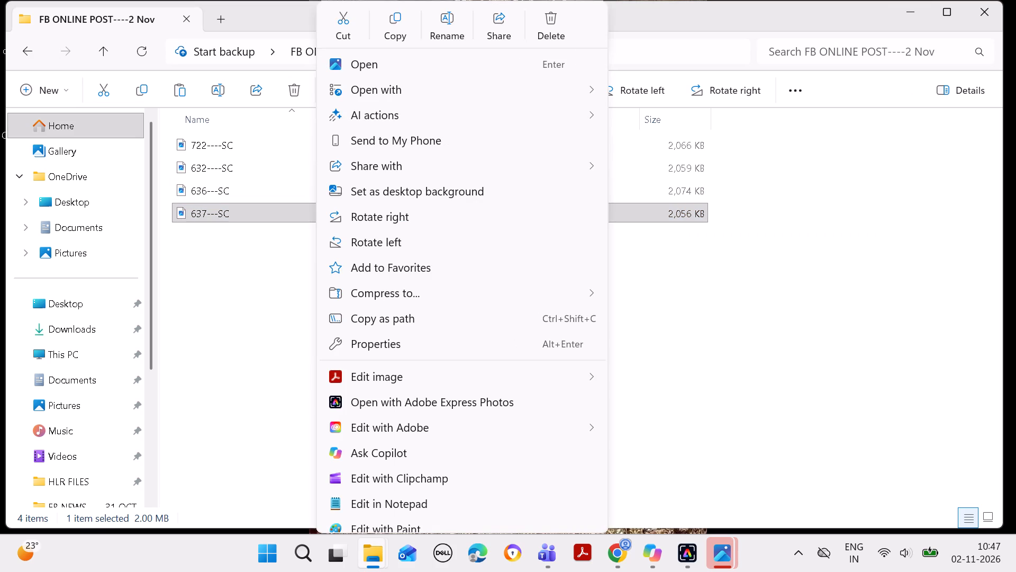
left_click(447, 13)
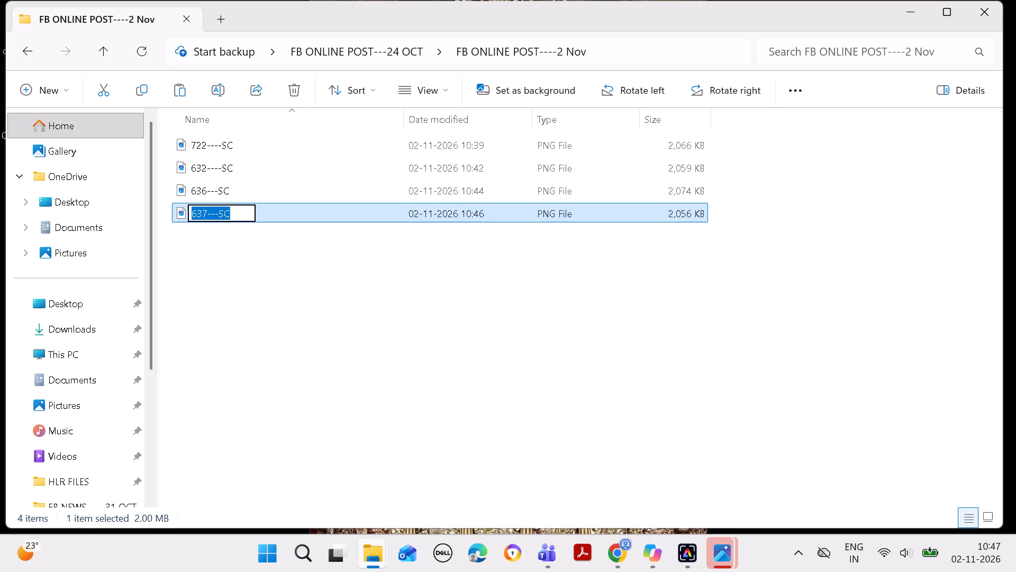
key("BackSpace")
key("7")
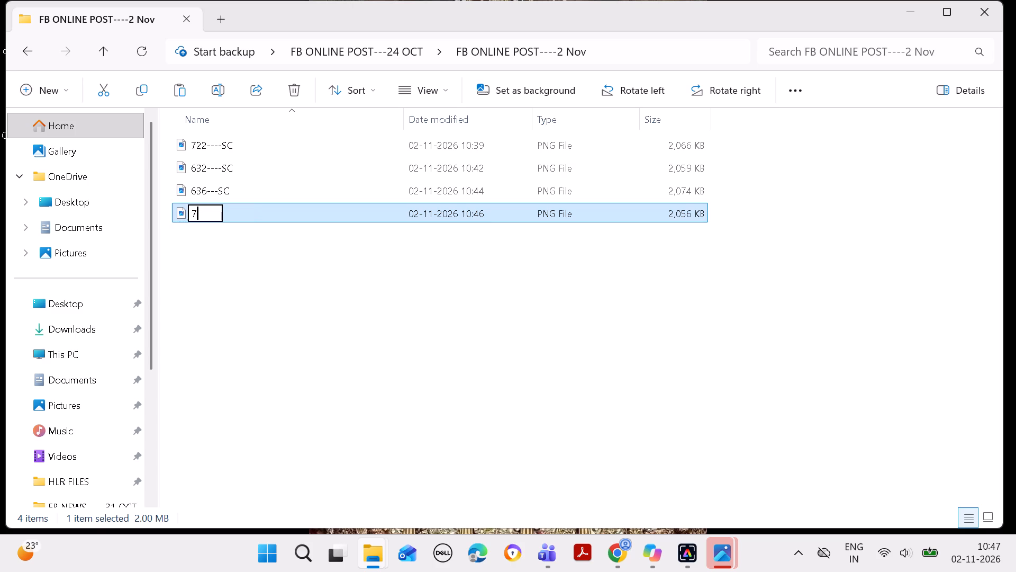
type("36")
type("-----SC")
key("Return")
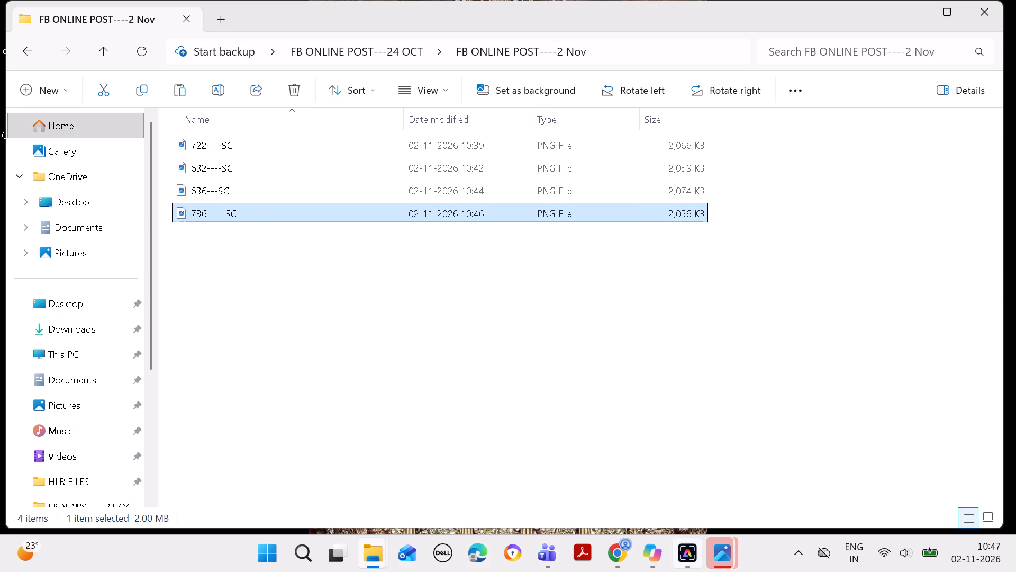
Search Law Herald Online in Chrome for citation number 637 and open the full judgment to examine its headnote.
left_click(619, 551)
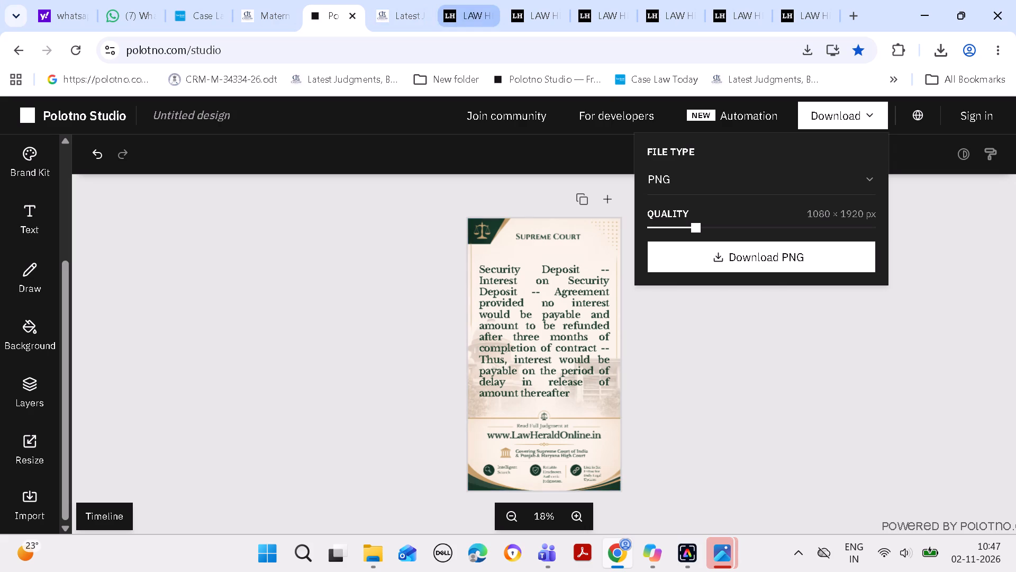
left_click(473, 19)
left_click(842, 249)
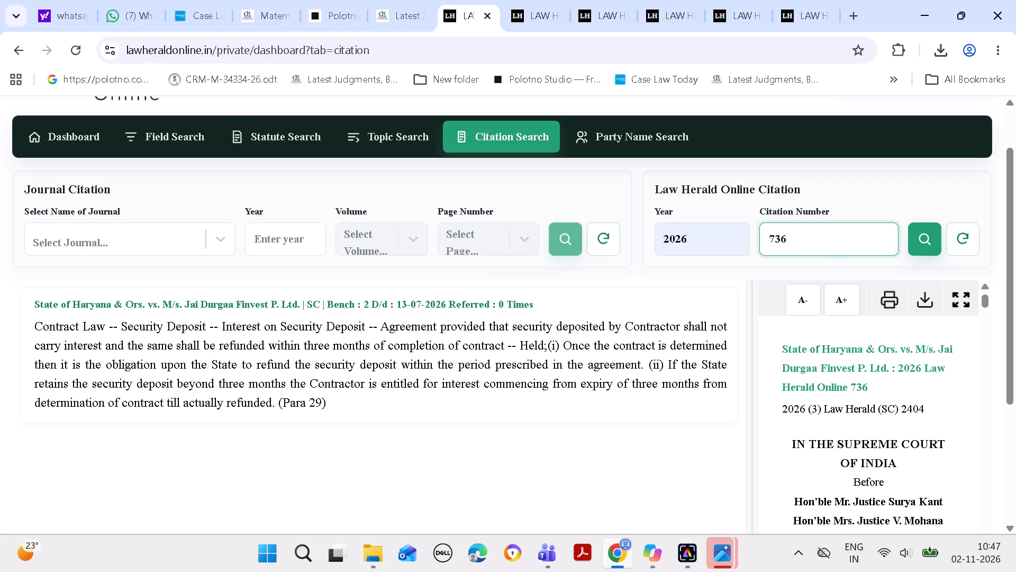
key("BackSpace")
key("BackSpace")
key("BackSpace")
key("BackSpace")
key("BackSpace")
key("BackSpace")
key("BackSpace")
key("BackSpace")
key("BackSpace")
key("BackSpace")
key("BackSpace")
key("BackSpace")
key("BackSpace")
key("BackSpace")
key("BackSpace")
key("BackSpace")
key("BackSpace")
type("637")
key("Return")
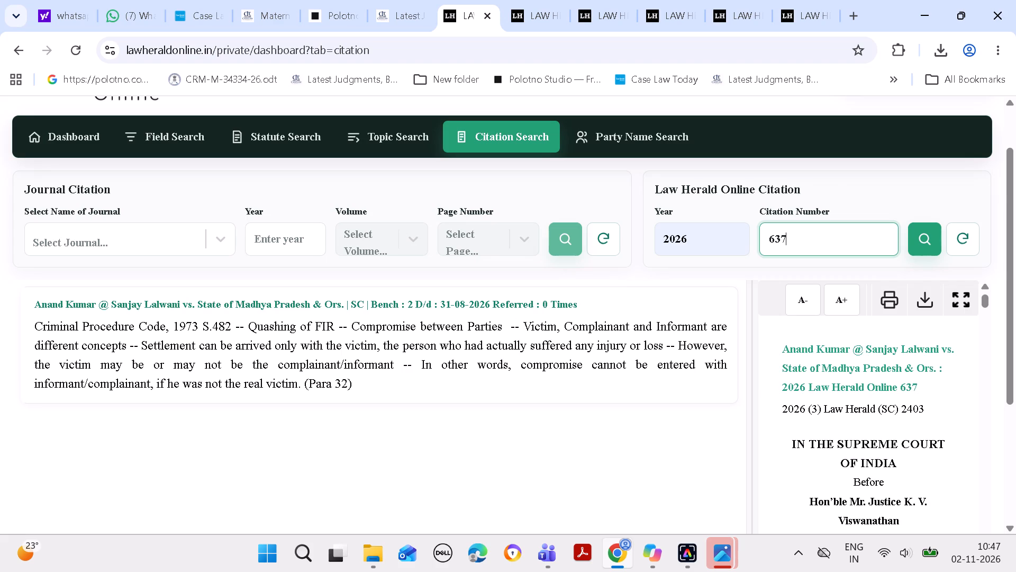
left_click(952, 299)
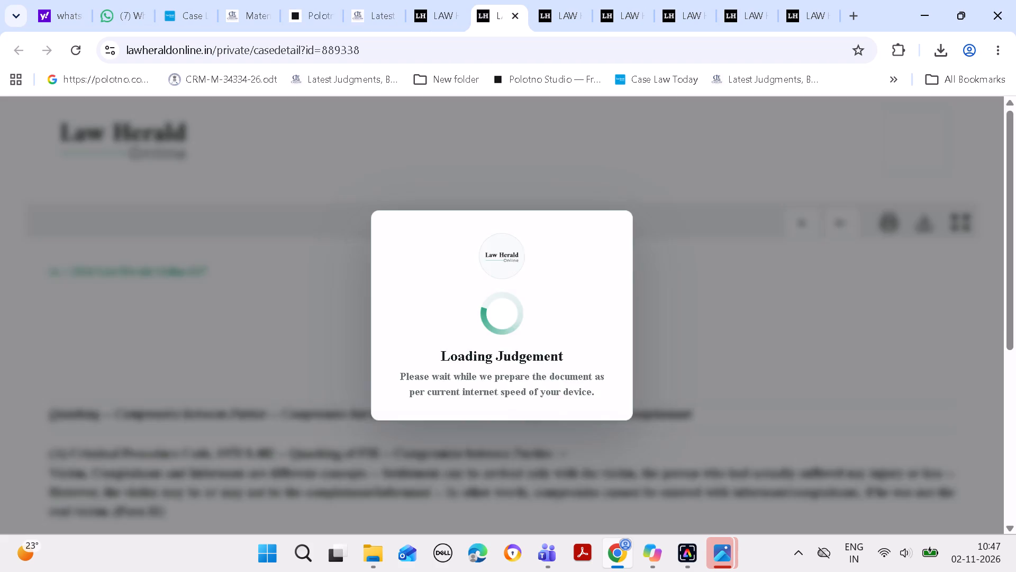
left_click_drag(1010, 129, 1015, 142)
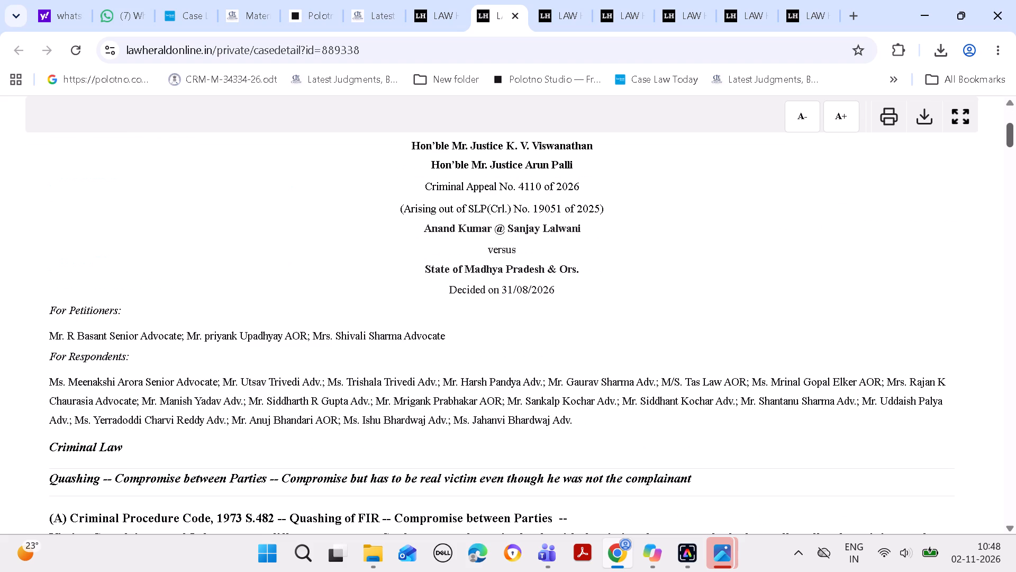
left_click_drag(1015, 142, 1015, 147)
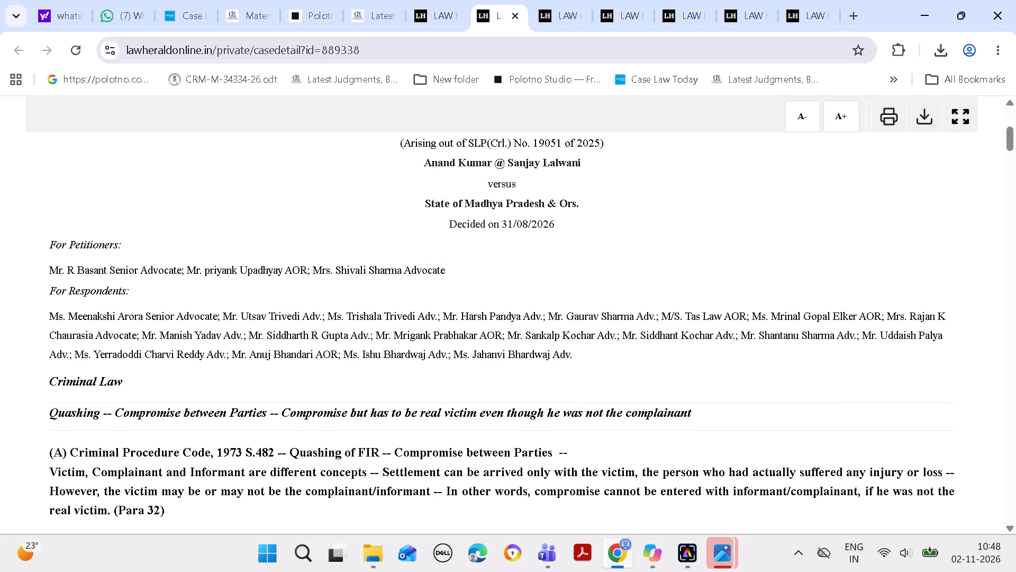
View the 636---SC image in the FB ONLINE POST----2 Nov folder to check its headnote, and rename the file as 637---SC.
left_click(926, 16)
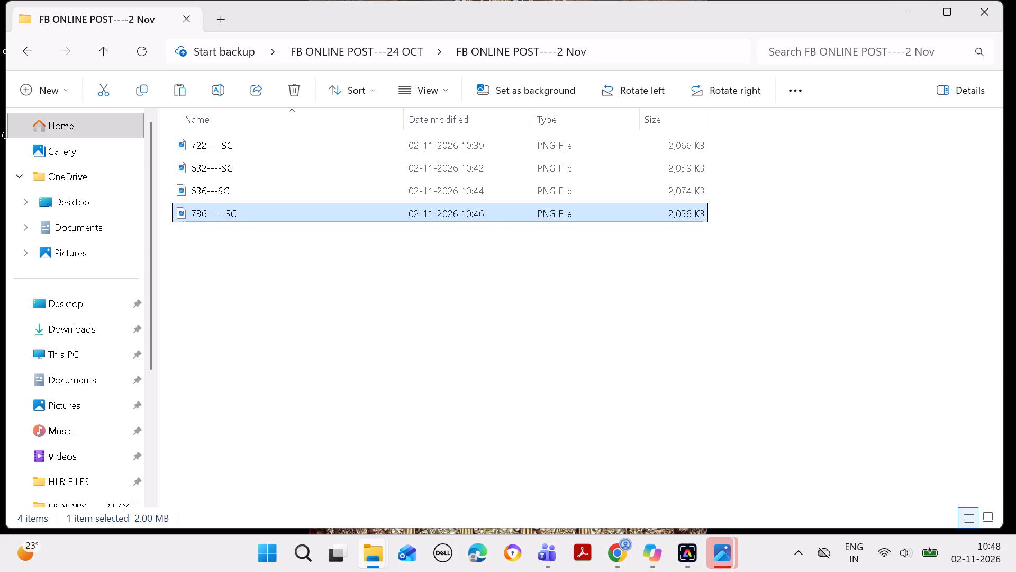
triple_click(240, 192)
left_click(239, 192)
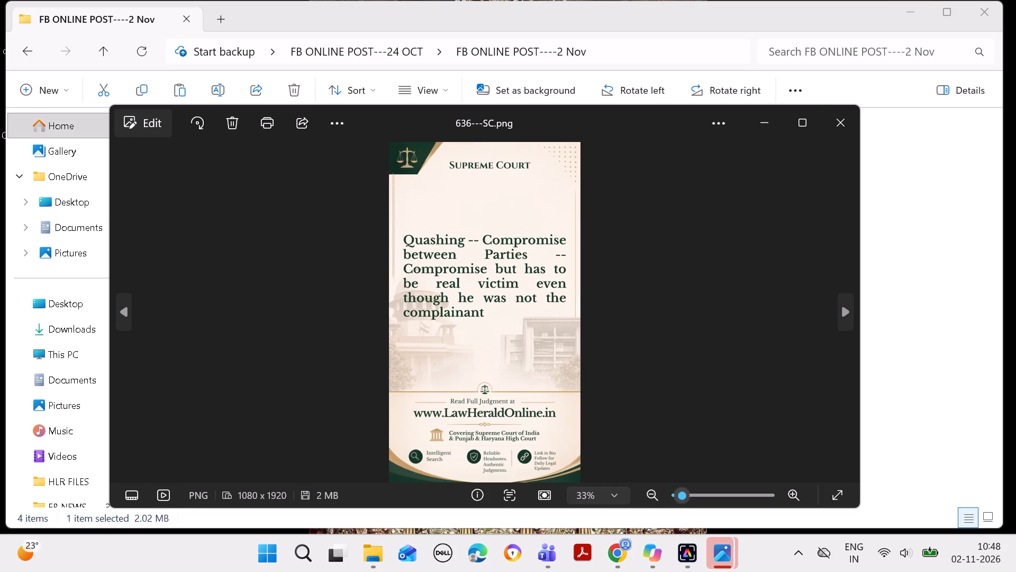
left_click(843, 121)
right_click(269, 187)
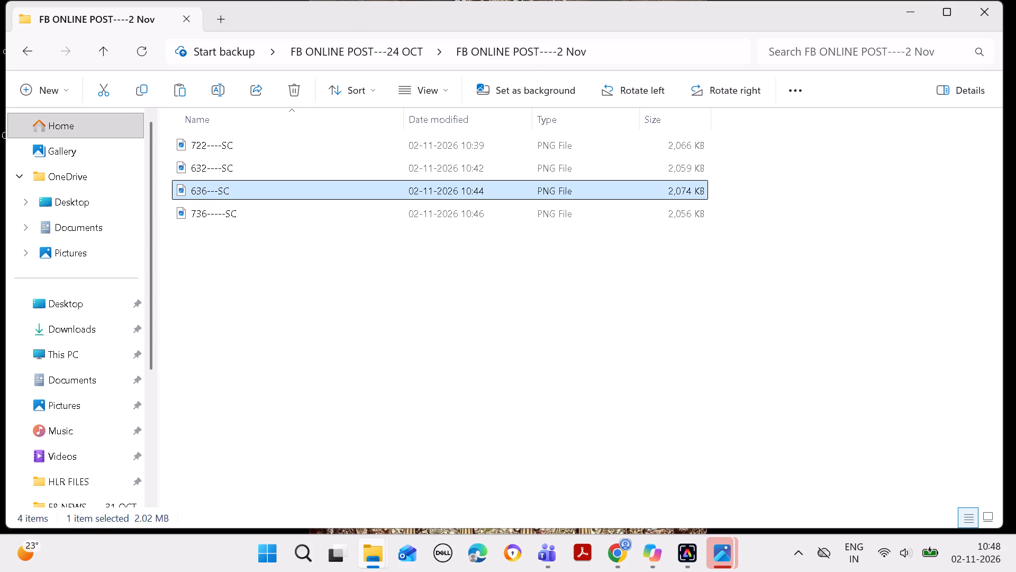
left_click(398, 19)
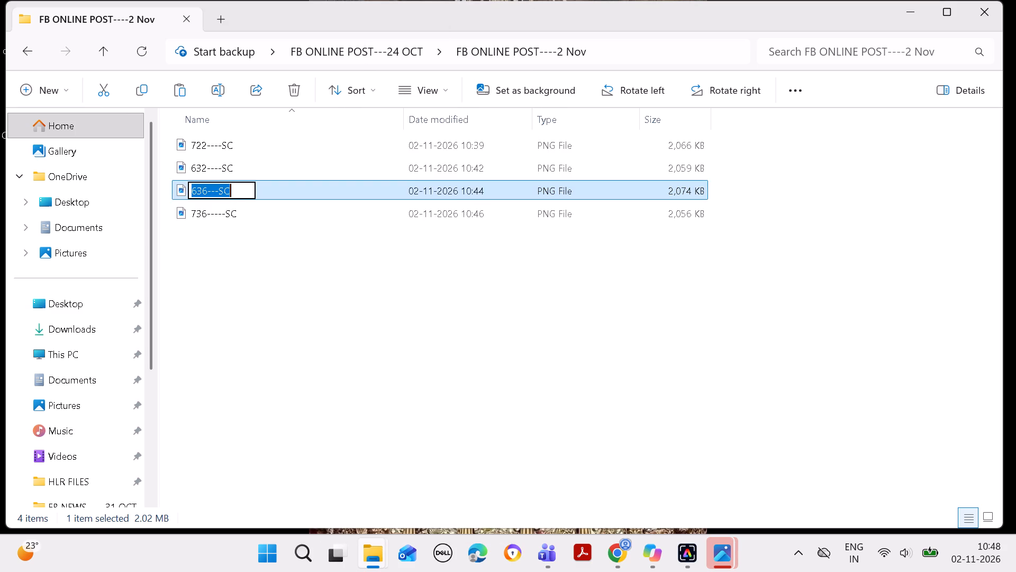
key("BackSpace")
type("637---SC")
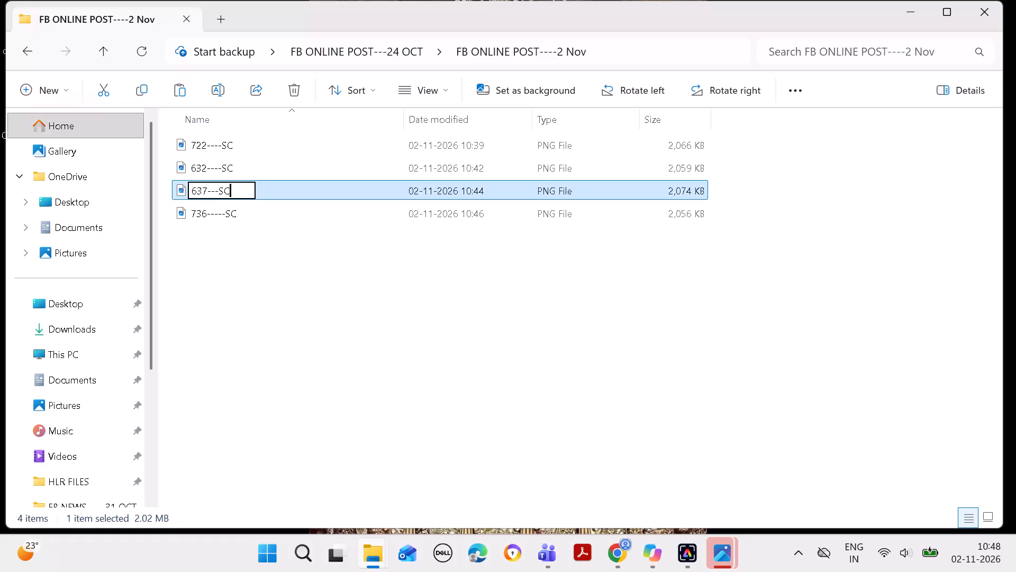
key("Return")
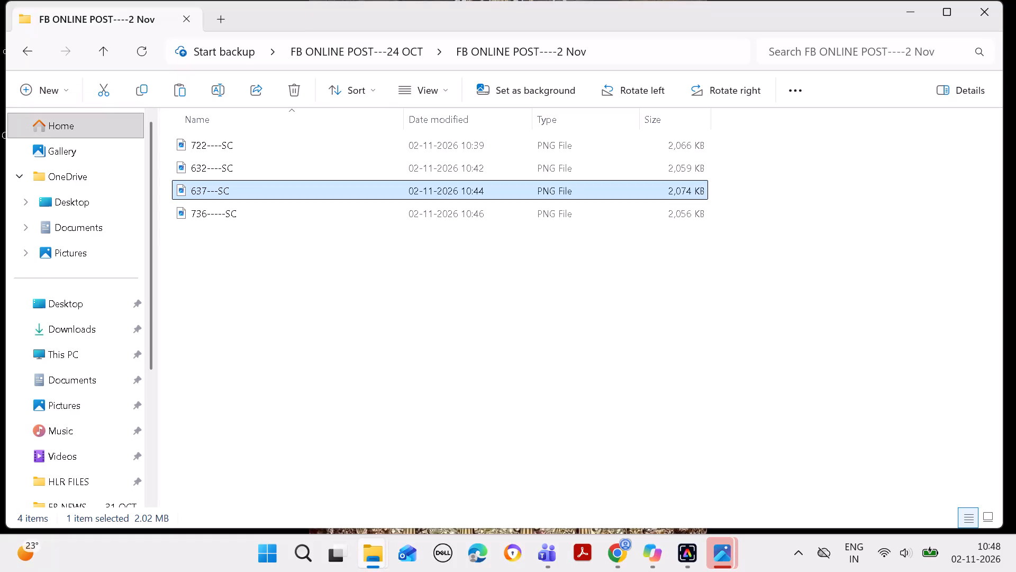
left_click(422, 332)
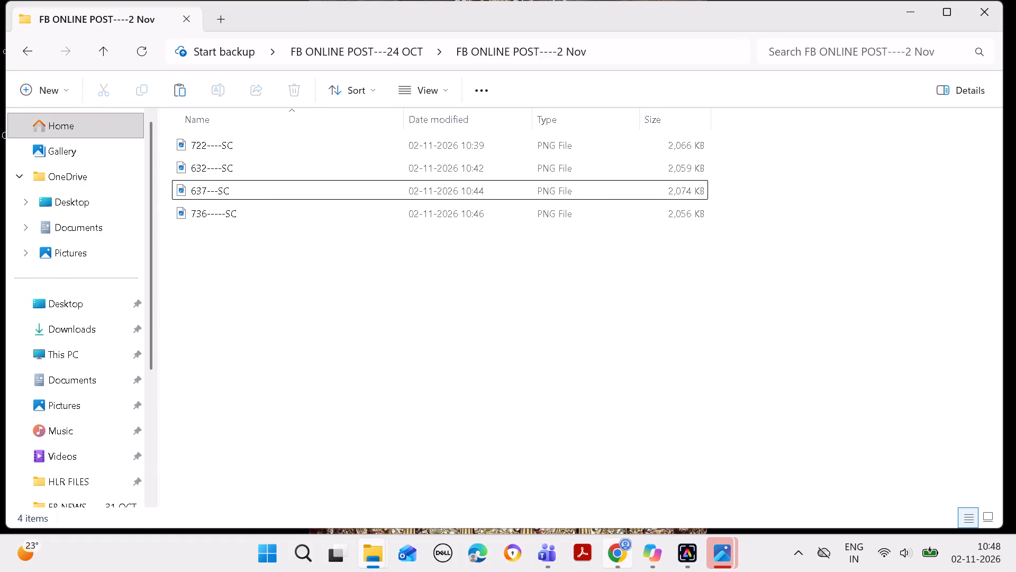
Search Law Herald Online in Chrome for citation number 631 of 2026 and open the full judgment.
left_click(616, 550)
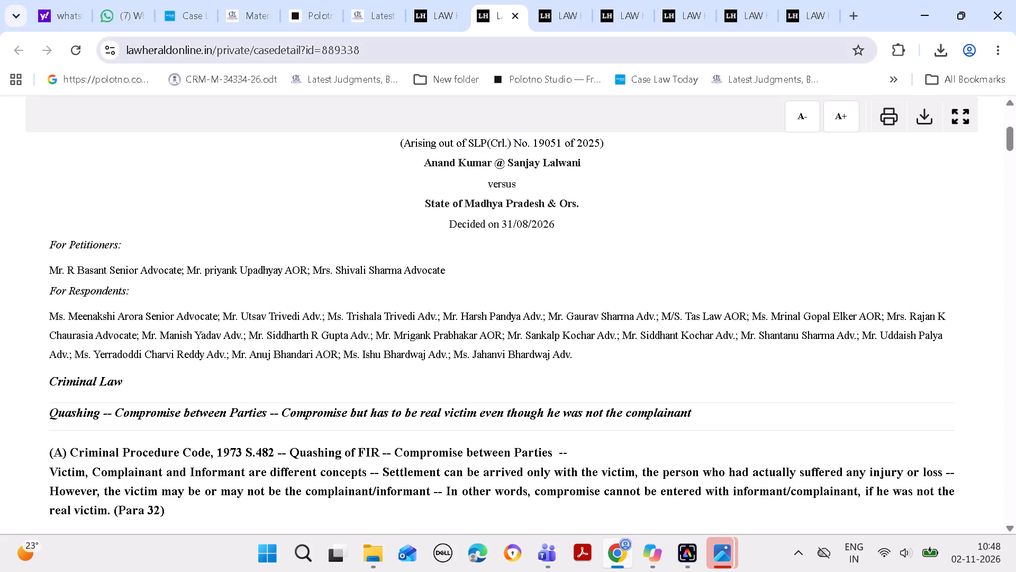
left_click(428, 16)
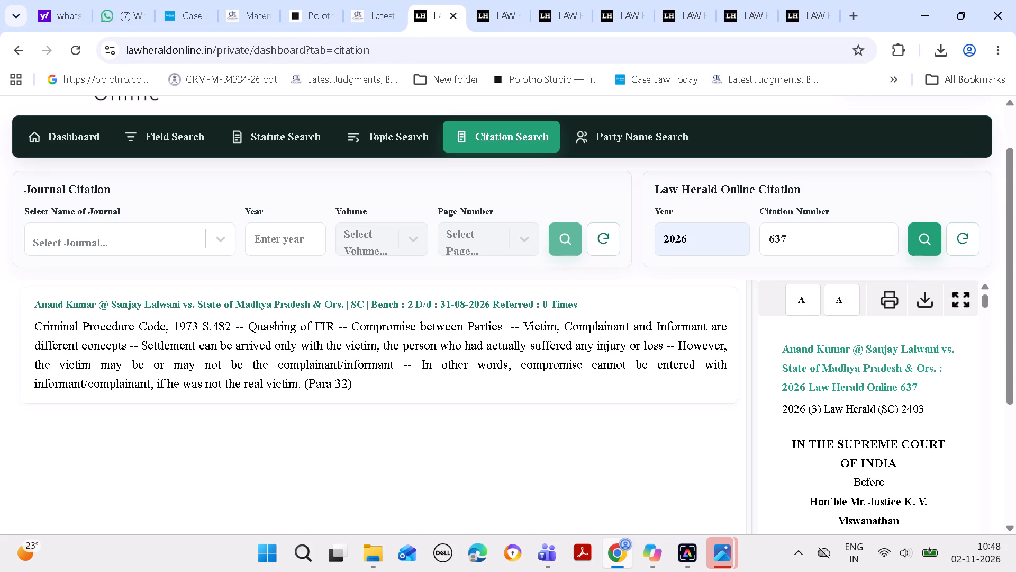
left_click(817, 230)
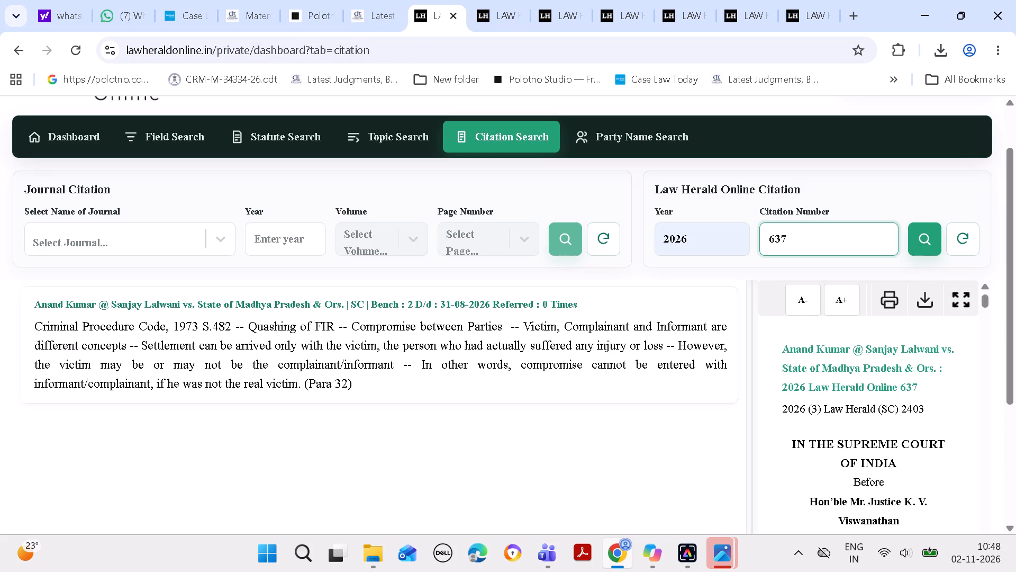
key("BackSpace")
key("BackSpace")
key("BackSpace")
key("BackSpace")
key("BackSpace")
key("BackSpace")
key("BackSpace")
key("BackSpace")
key("BackSpace")
key("BackSpace")
key("BackSpace")
key("BackSpace")
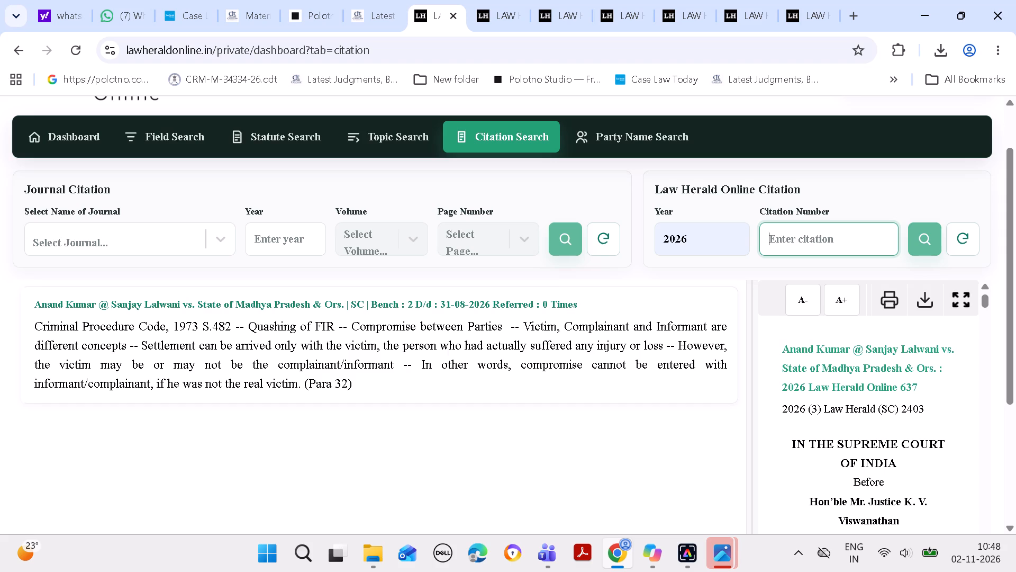
type("631")
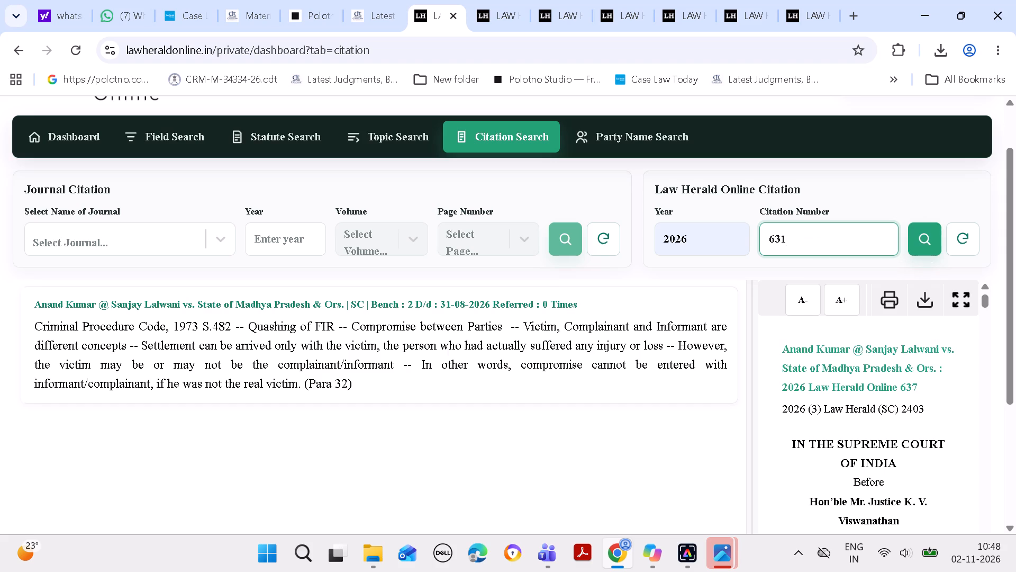
left_click(925, 235)
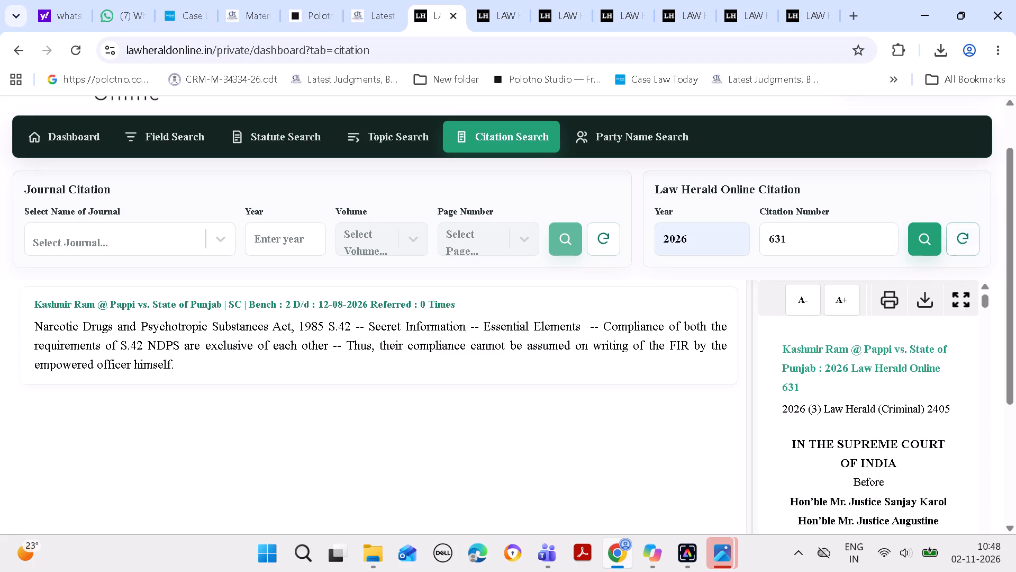
left_click(965, 297)
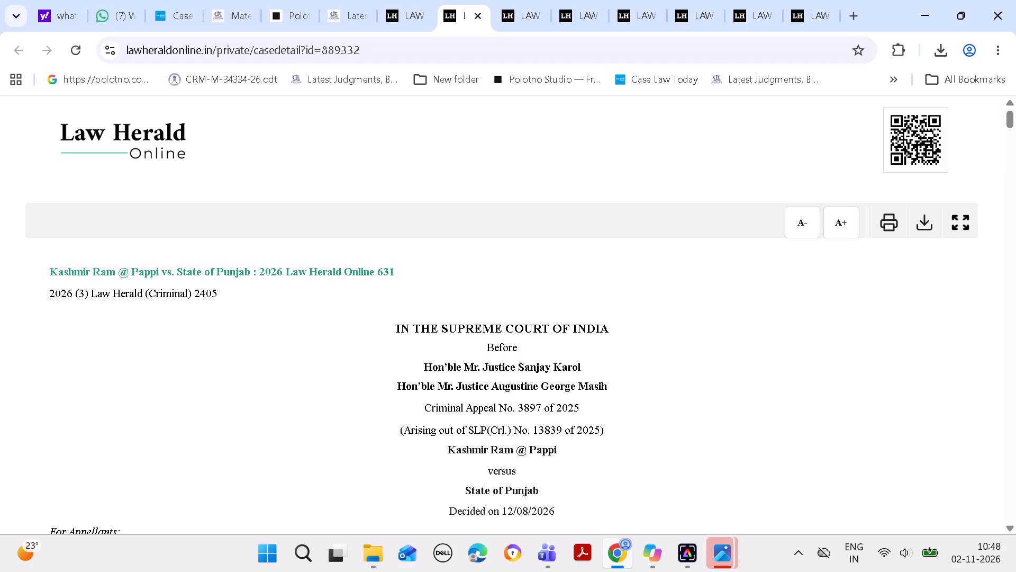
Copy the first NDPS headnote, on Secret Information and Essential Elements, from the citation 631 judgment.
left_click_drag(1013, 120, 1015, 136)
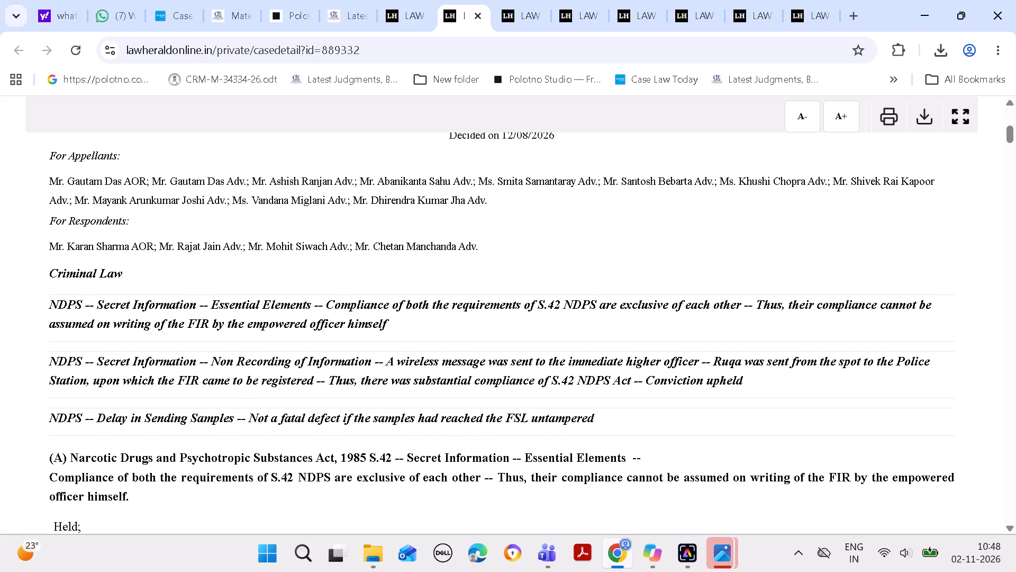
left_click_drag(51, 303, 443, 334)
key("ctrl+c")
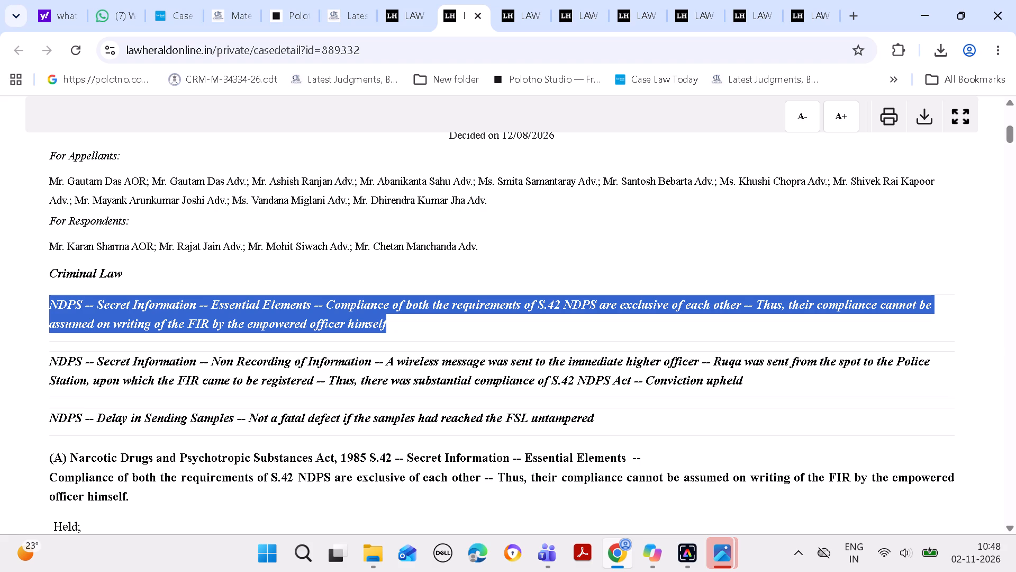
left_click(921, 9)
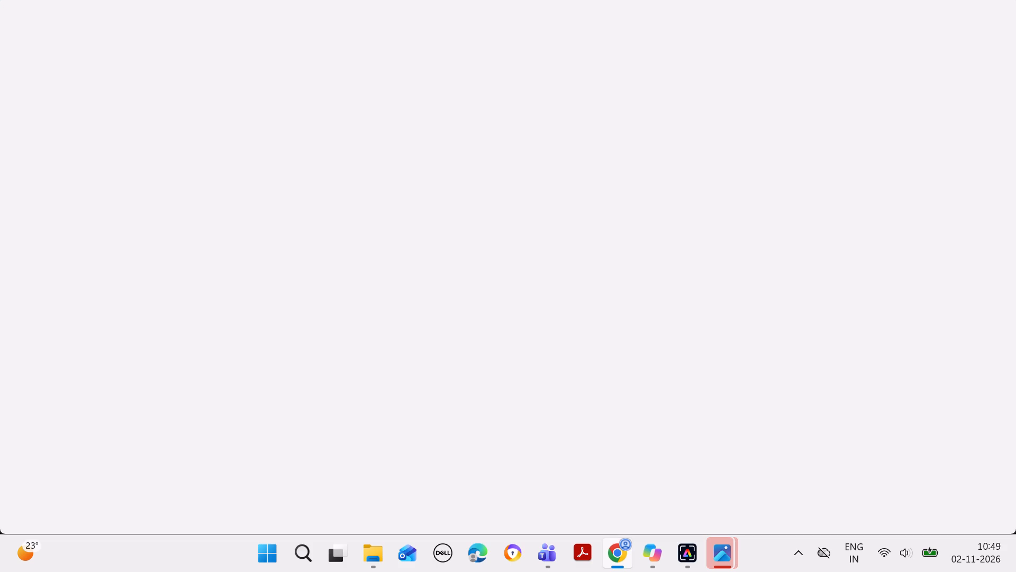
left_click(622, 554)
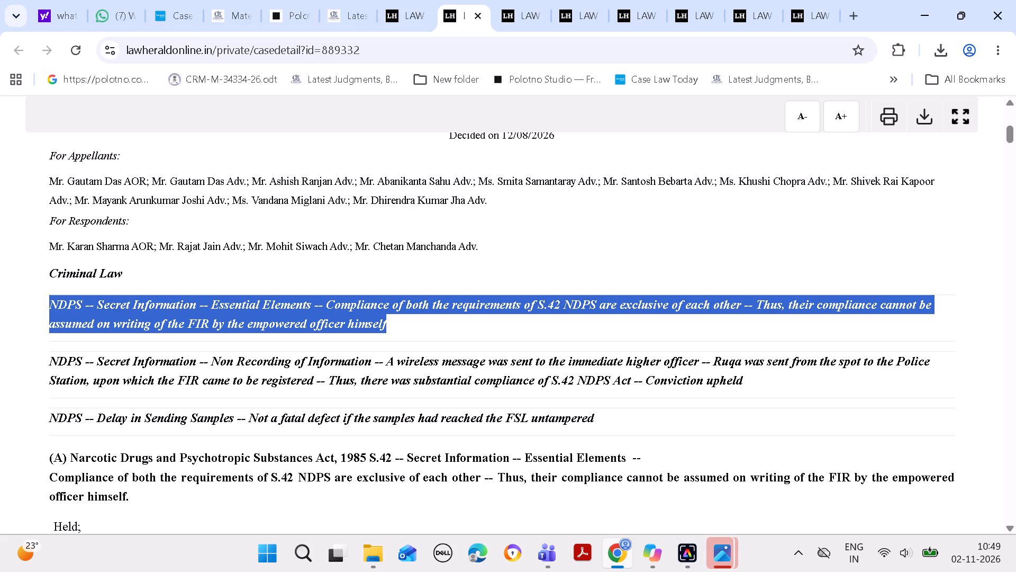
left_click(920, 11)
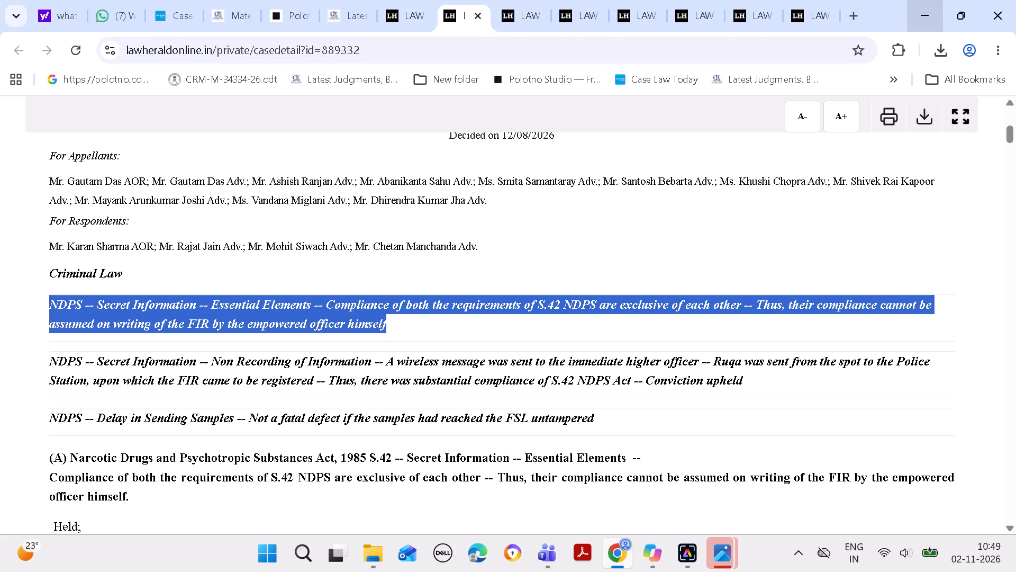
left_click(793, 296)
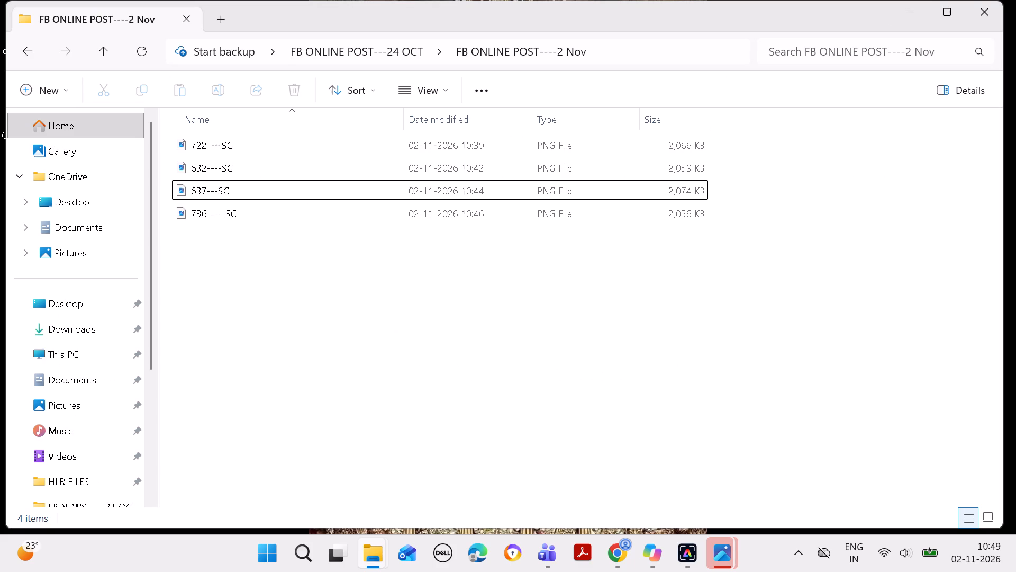
Review the headnotes of the citation 631 judgment and copy its Criminal Appeal number, 3897 of 2025.
left_click(621, 556)
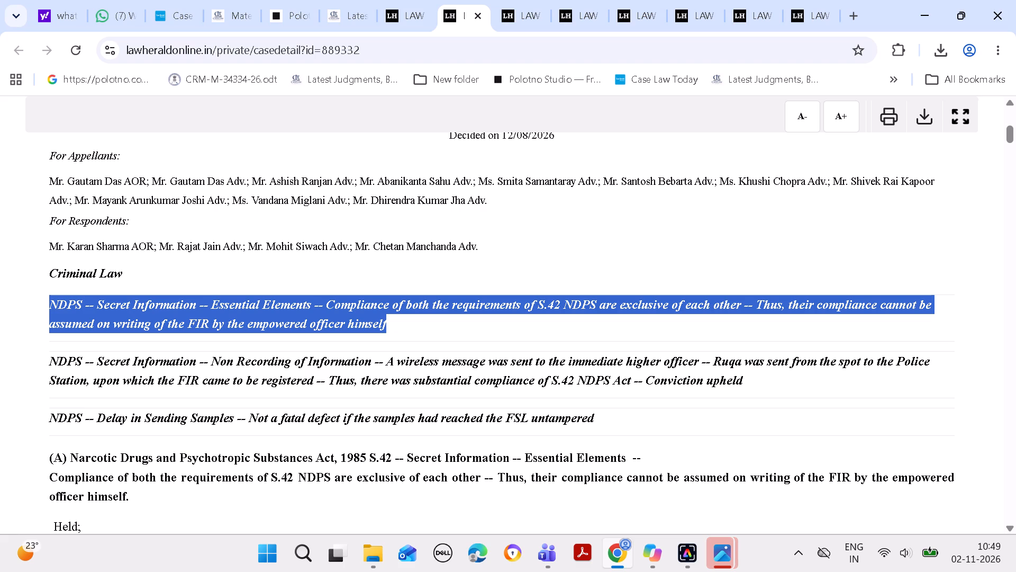
left_click_drag(1013, 136, 1013, 127)
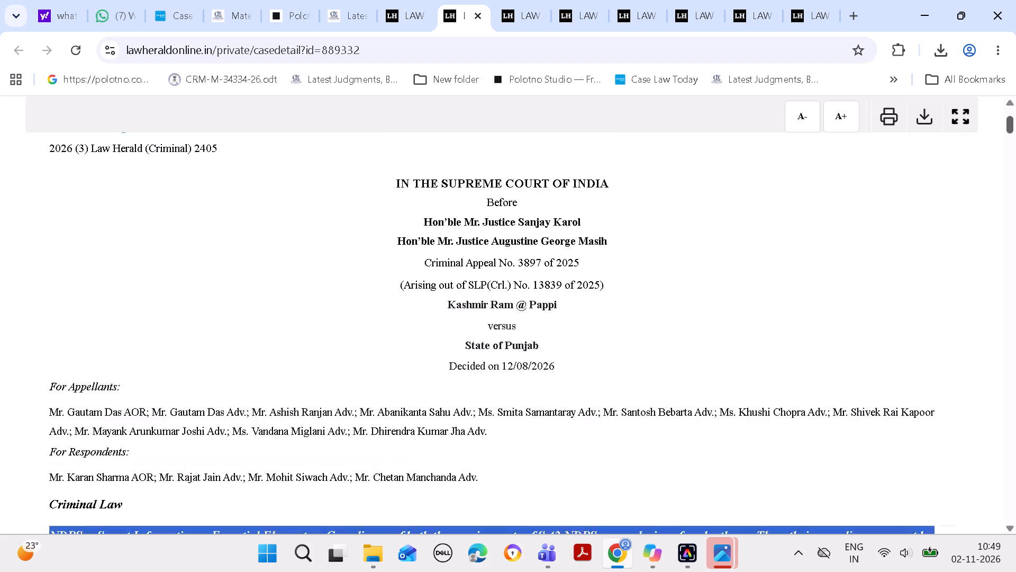
left_click_drag(1013, 127, 1015, 144)
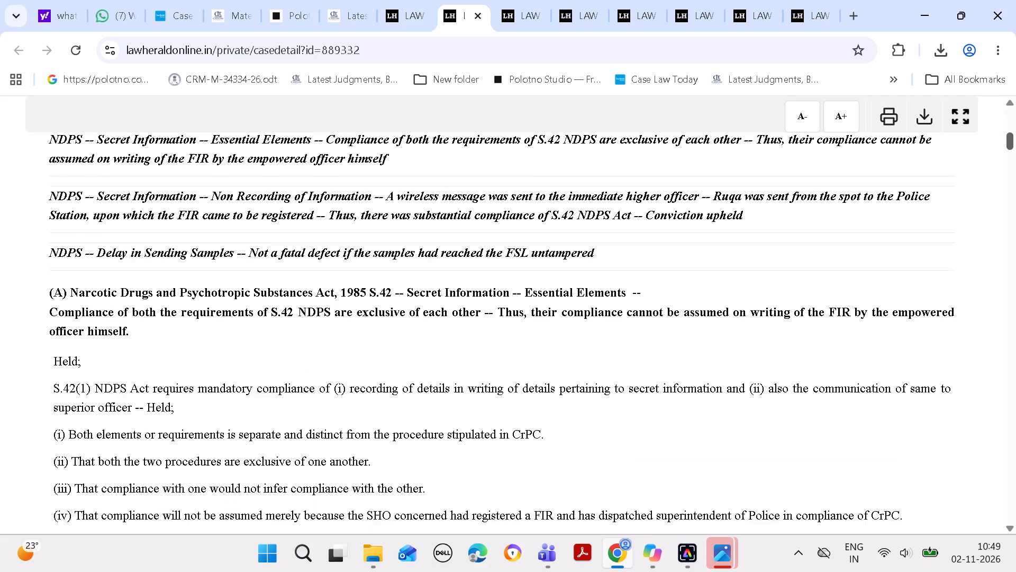
left_click_drag(1015, 144, 1015, 180)
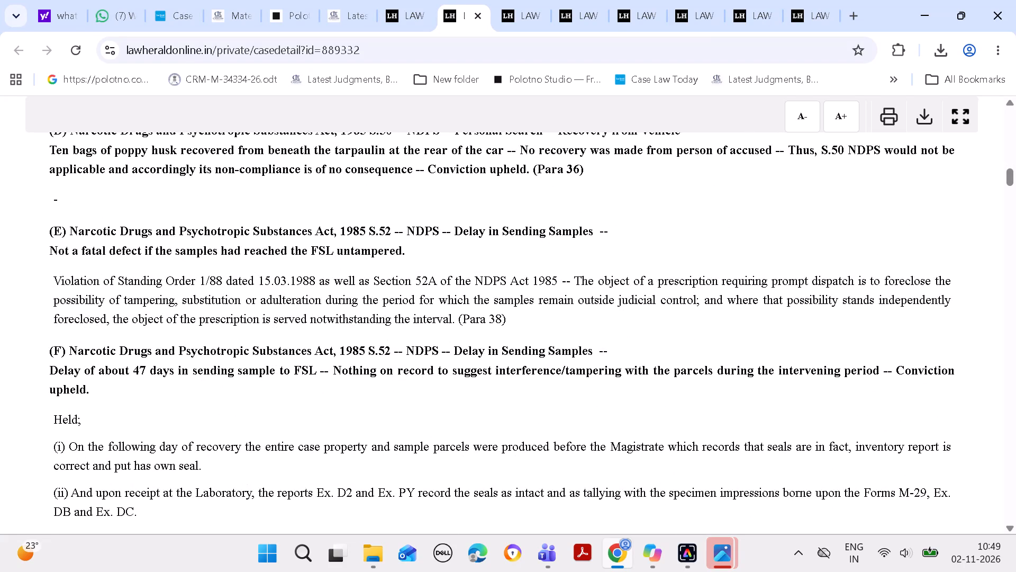
scroll(997, 238, "up", 3)
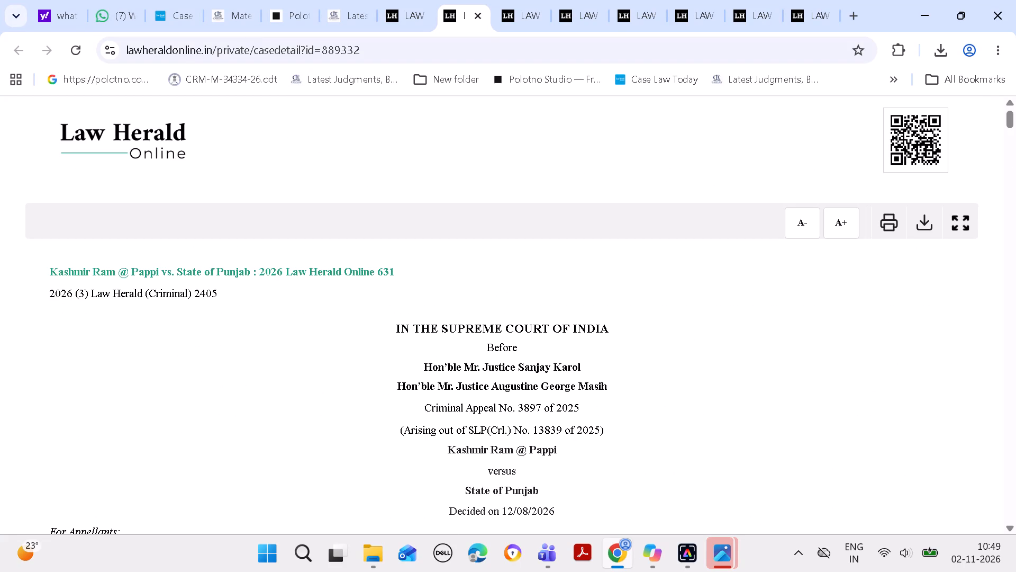
left_click_drag(519, 405, 587, 398)
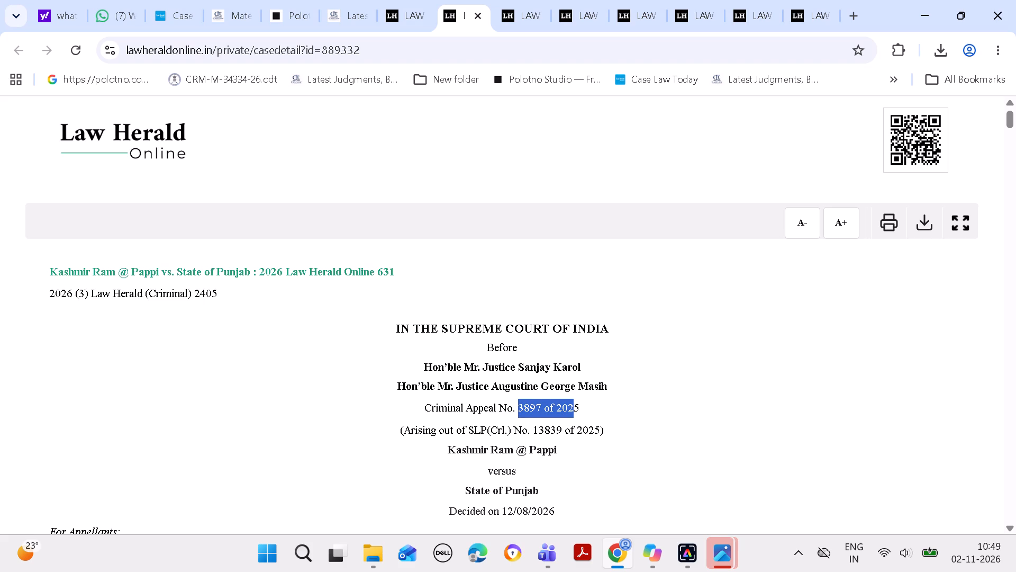
key("ctrl+c")
Switch to Microsoft Edge and open the case search page of the LAW HERALD ADMIN site.
left_click(478, 552)
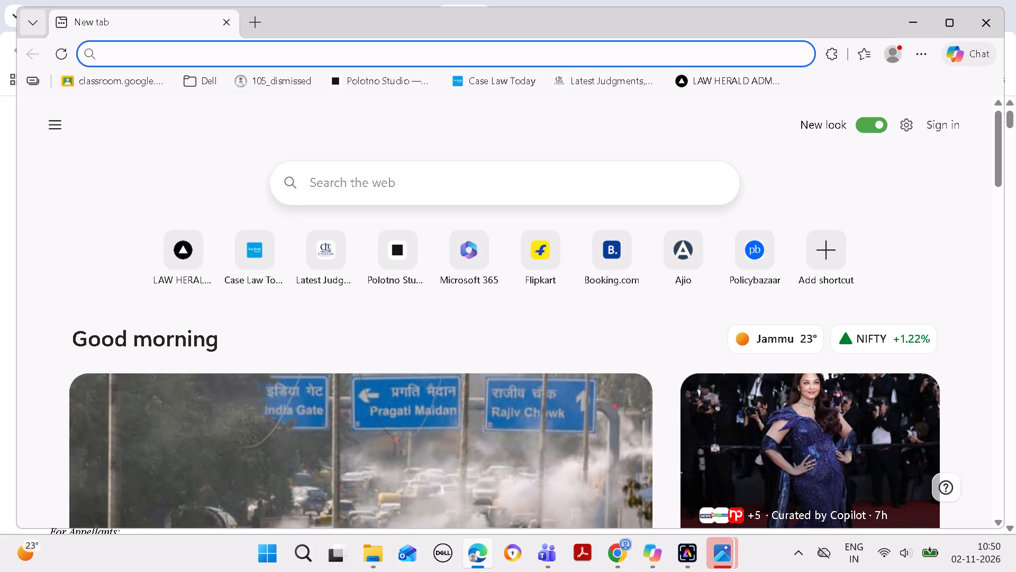
left_click(862, 59)
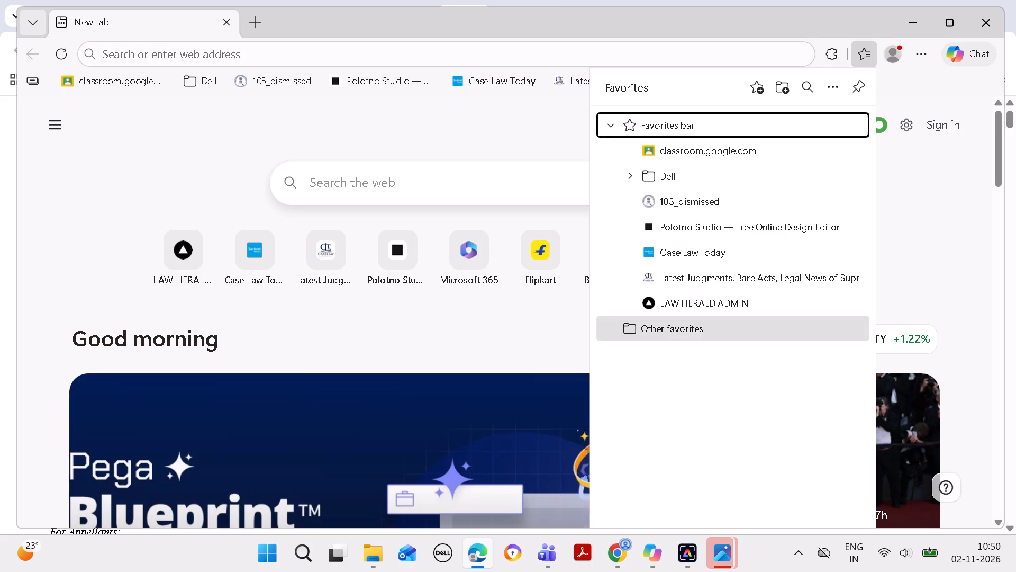
left_click(692, 303)
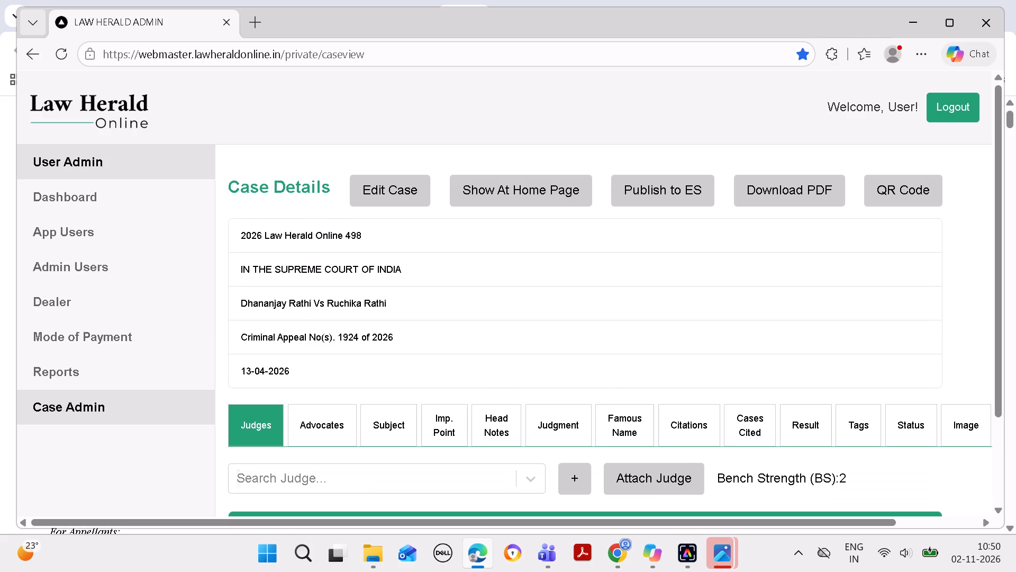
left_click(92, 406)
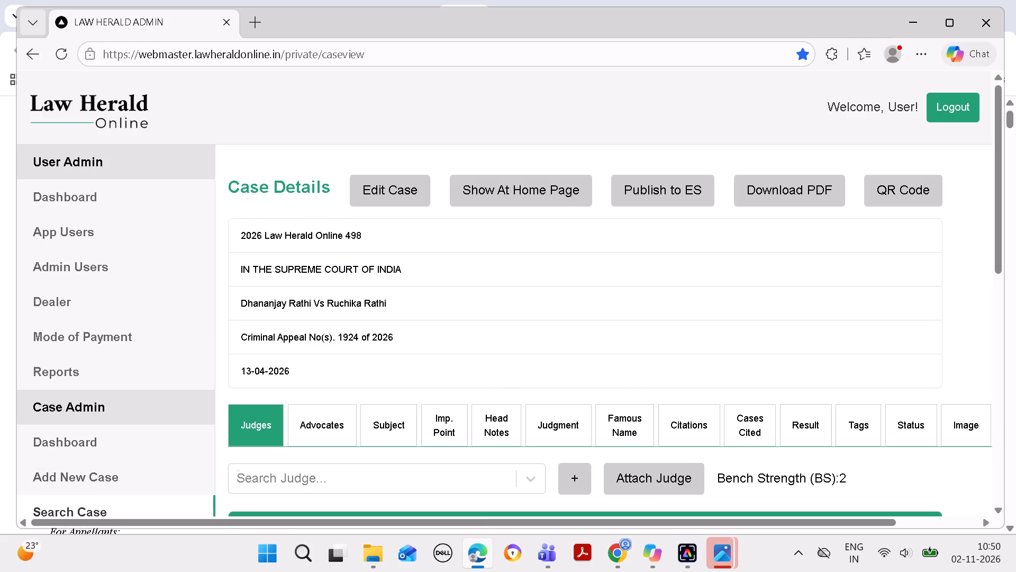
left_click(81, 511)
Search the admin case list for case number 3897 of year 2025 and open the matching case's details.
left_click(307, 196)
key("ctrl+v")
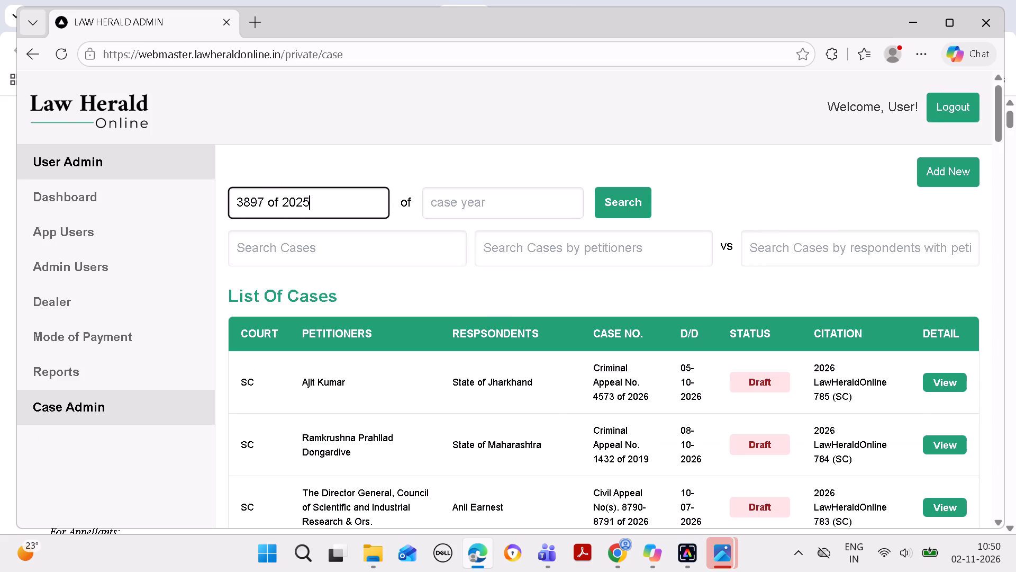
left_click(477, 203)
key("ctrl+v")
left_click(477, 208)
key("BackSpace")
key("BackSpace")
key("BackSpace")
key("BackSpace")
key("BackSpace")
key("BackSpace")
key("BackSpace")
key("BackSpace")
key("BackSpace")
key("BackSpace")
key("BackSpace")
key("BackSpace")
key("BackSpace")
key("BackSpace")
key("BackSpace")
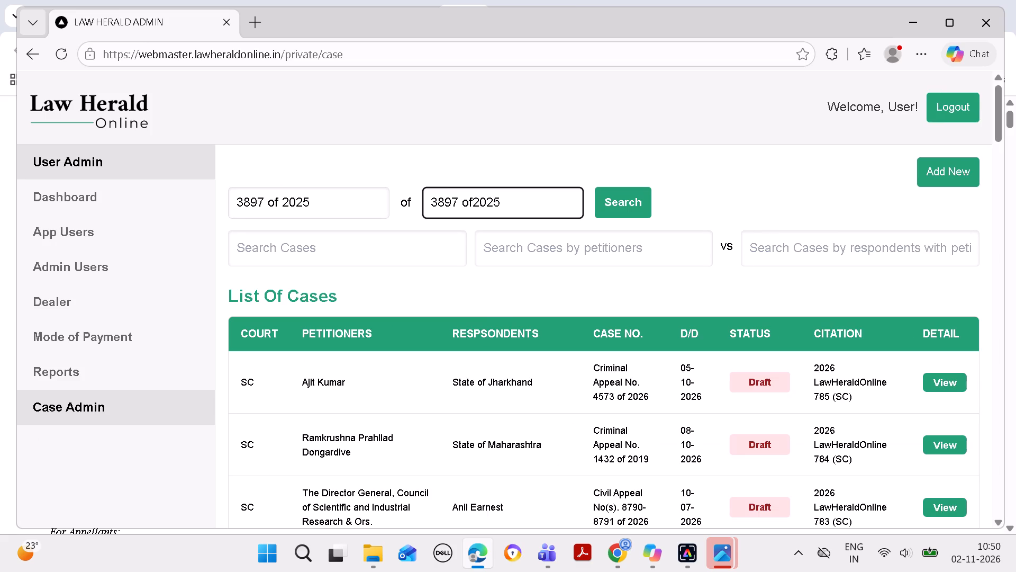
left_click(336, 210)
key("BackSpace")
key("BackSpace")
key("BackSpace")
key("BackSpace")
key("BackSpace")
key("BackSpace")
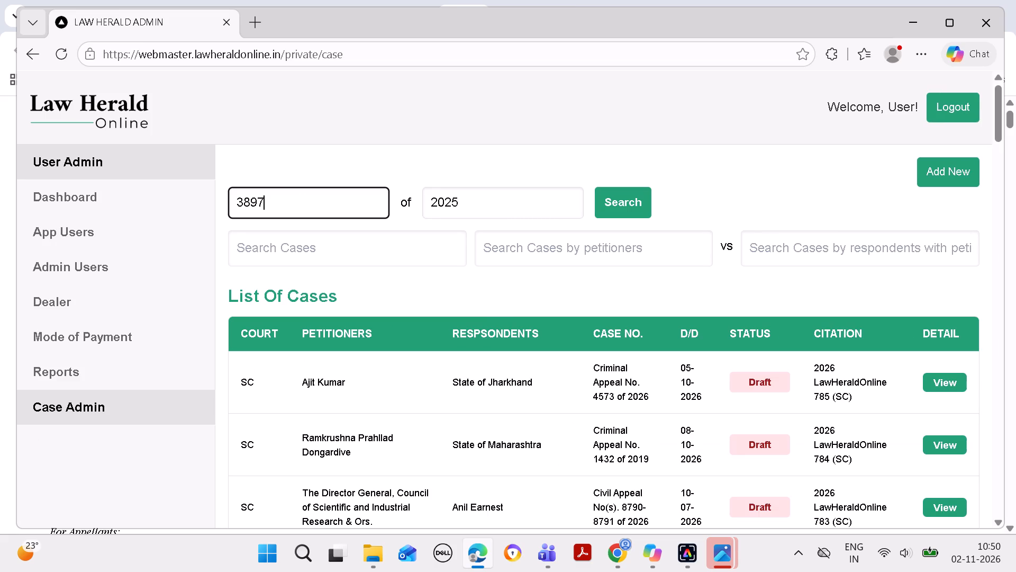
left_click(611, 198)
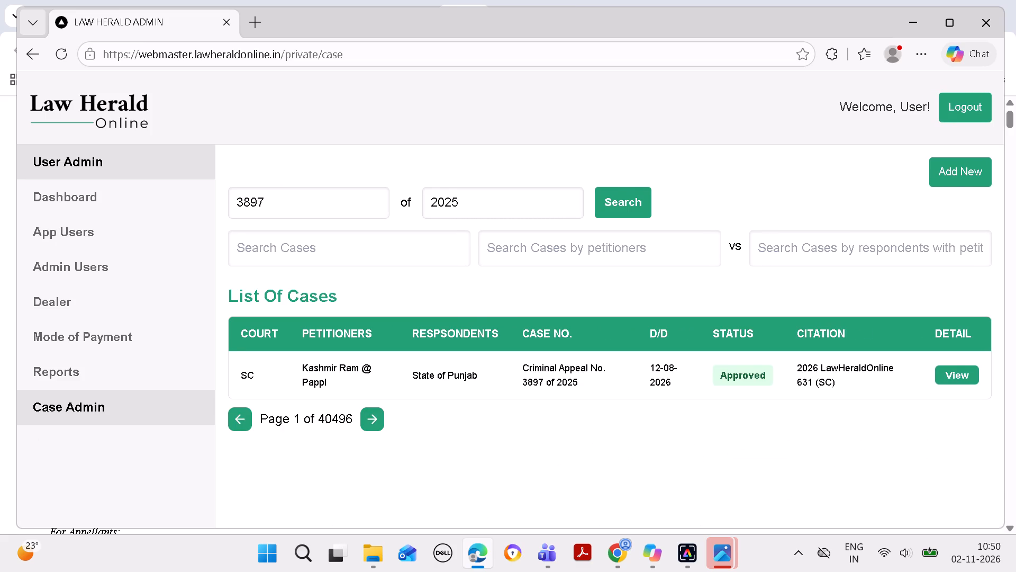
left_click(944, 372)
Remove the citation 2026 (3) Law Herald (Criminal) 2405 from the case's citations.
scroll(781, 331, "down", 1)
left_click(688, 318)
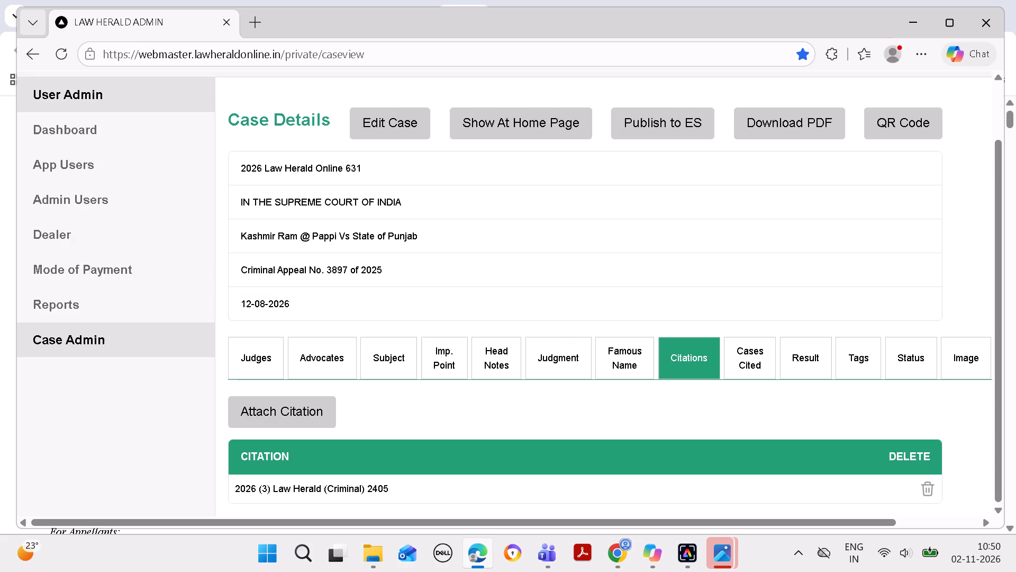
scroll(688, 314, "down", 5)
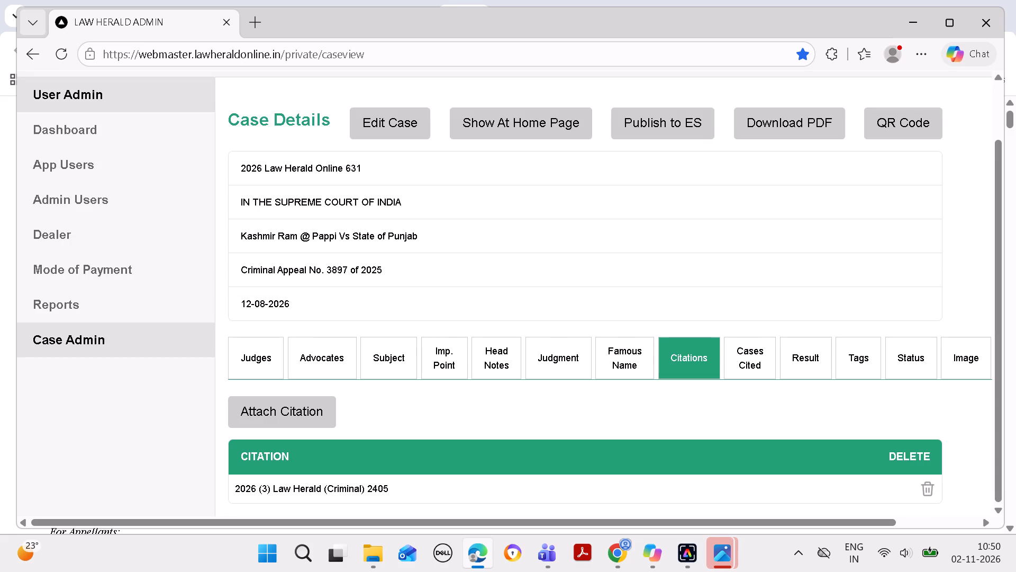
left_click(922, 493)
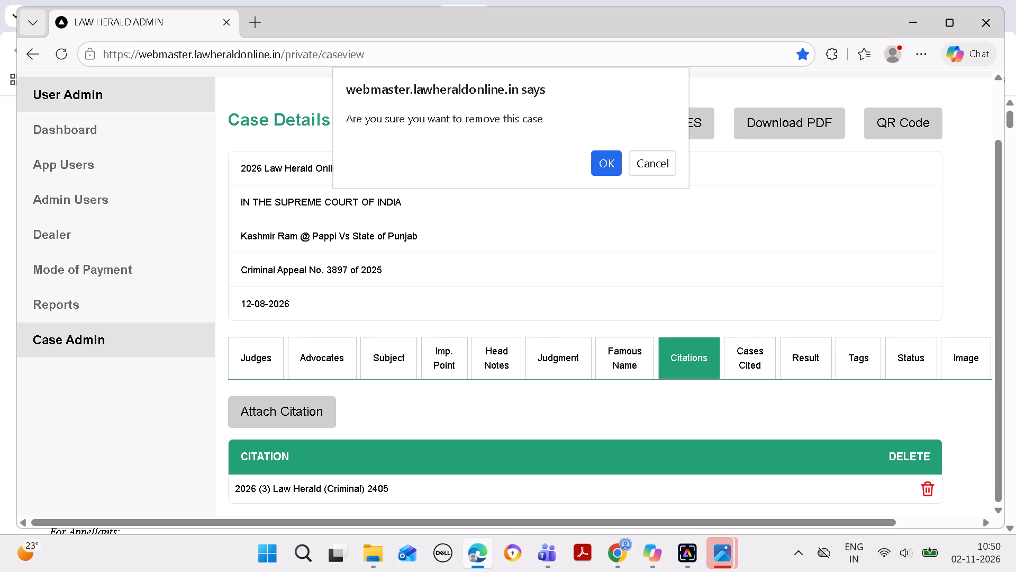
left_click(606, 167)
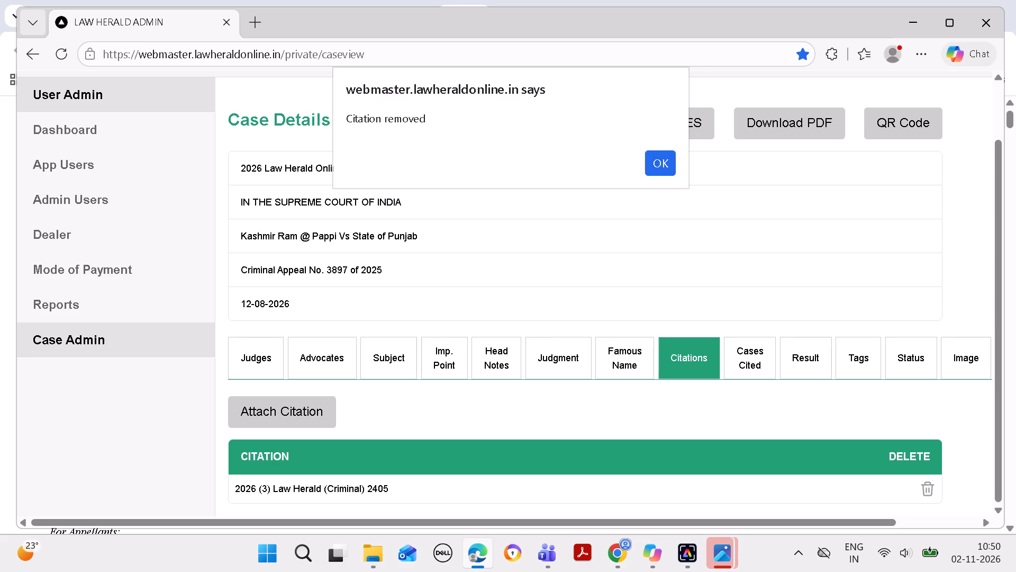
left_click(659, 167)
Start a new citation for the case with year 2026, volume 3, page 631 and the blank court option.
scroll(648, 228, "down", 5)
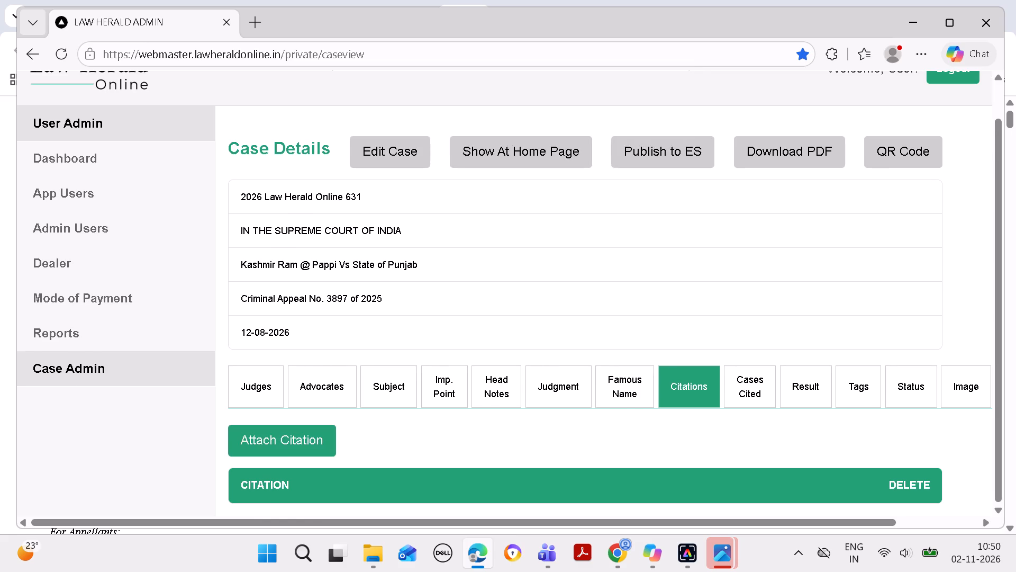
left_click(279, 436)
left_click(334, 300)
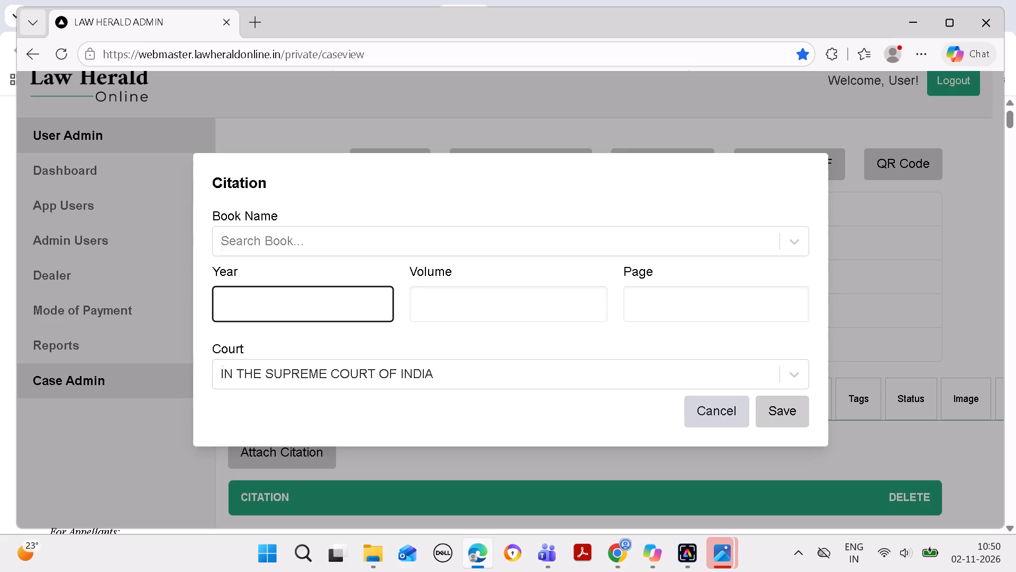
type("2026")
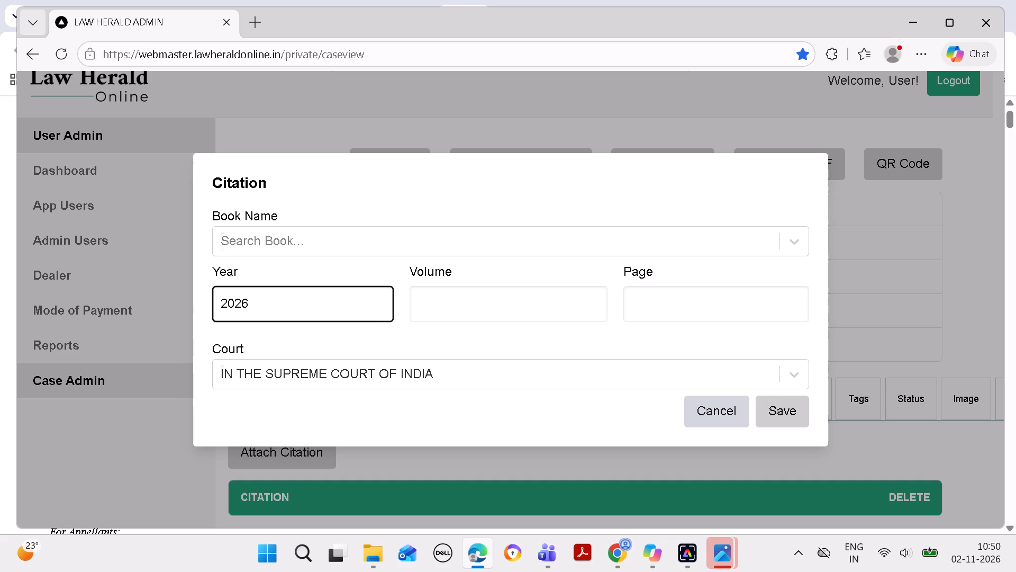
left_click(443, 311)
key("3")
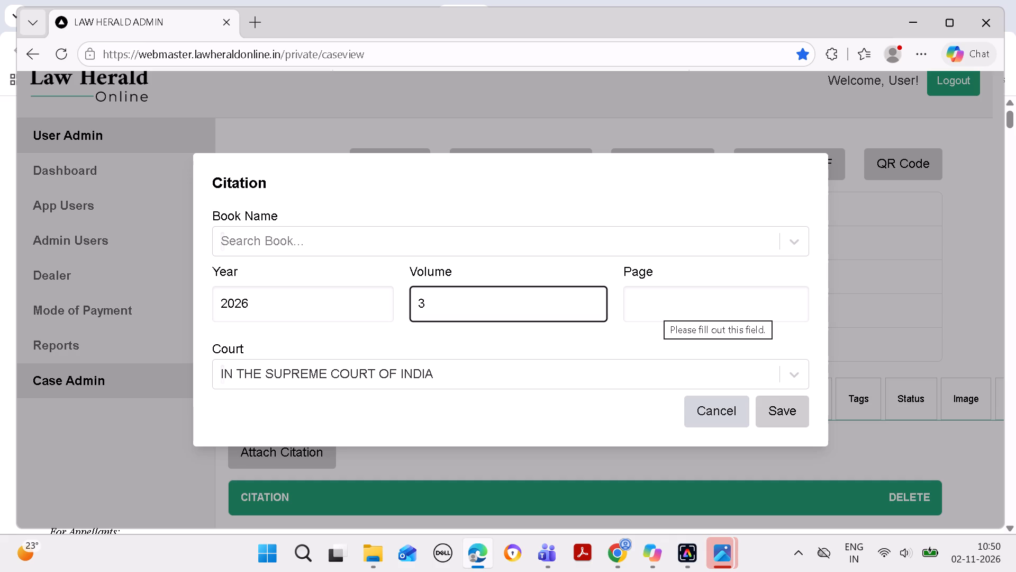
type("631")
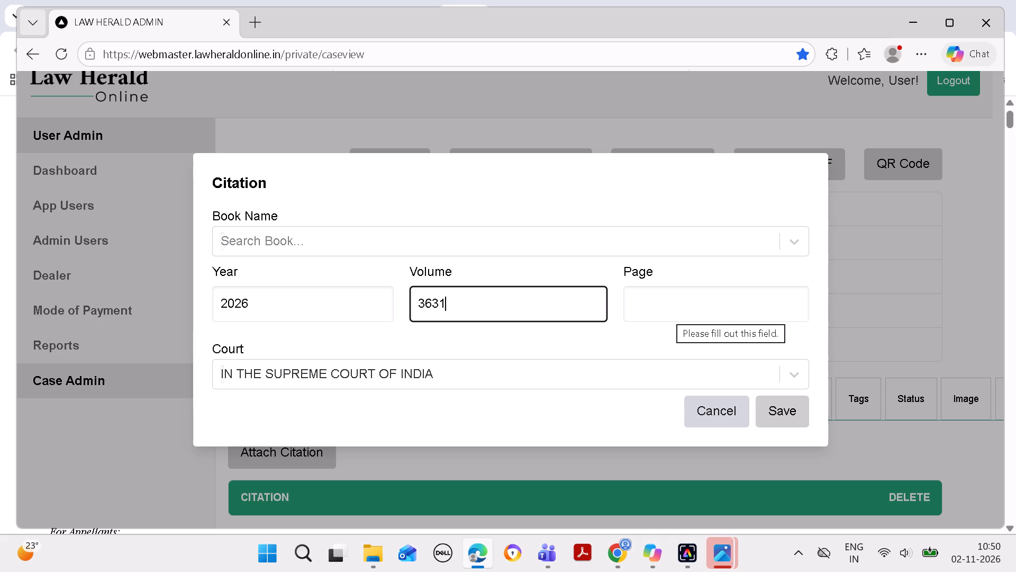
key("BackSpace")
key("BackSpace")
key("BackSpace")
left_click(674, 319)
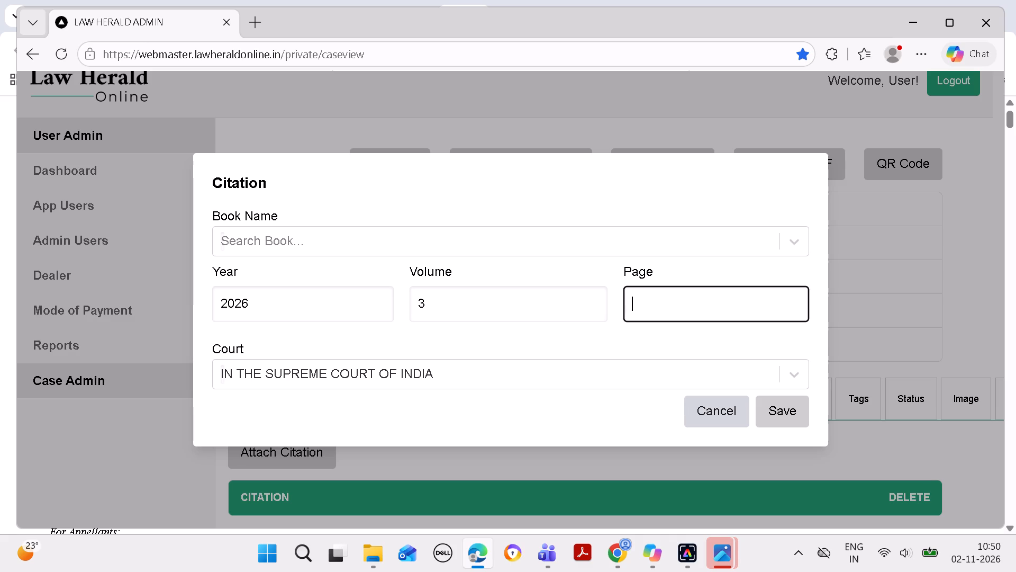
type("631")
left_click(578, 367)
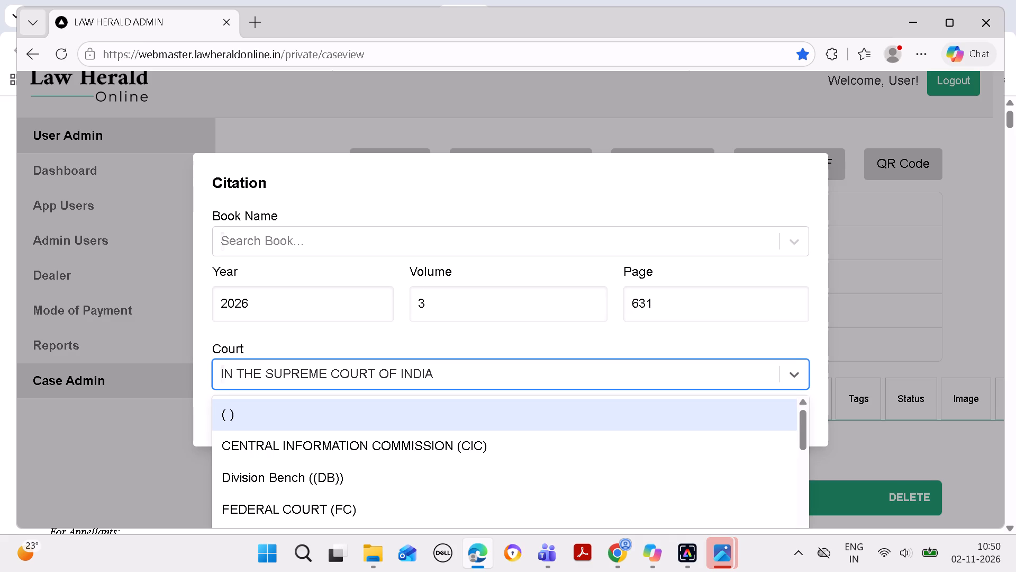
left_click(525, 419)
Choose Law Herald (SC) as the citation's book name and save the citation.
left_click(458, 244)
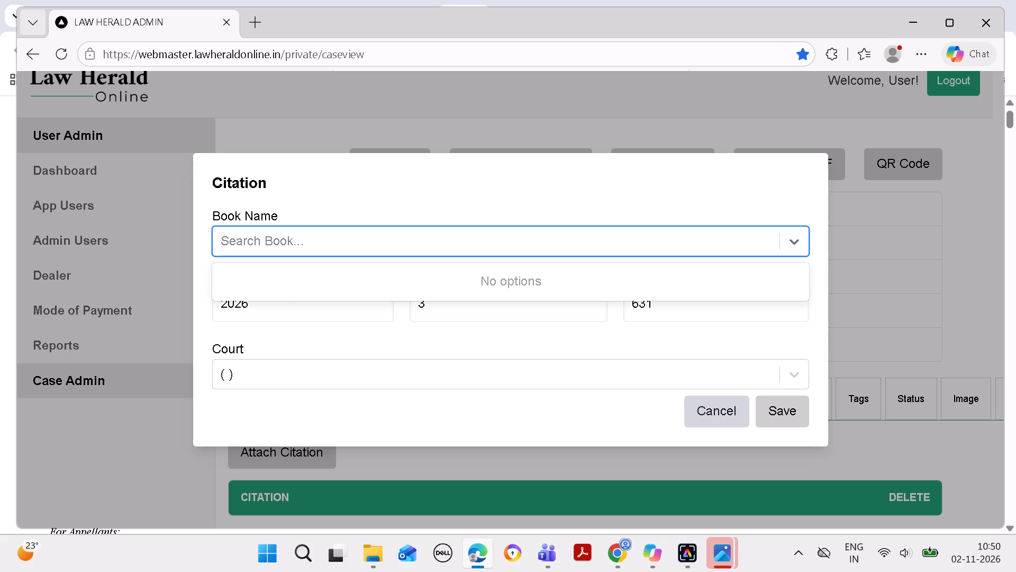
type("IN THE")
key("space")
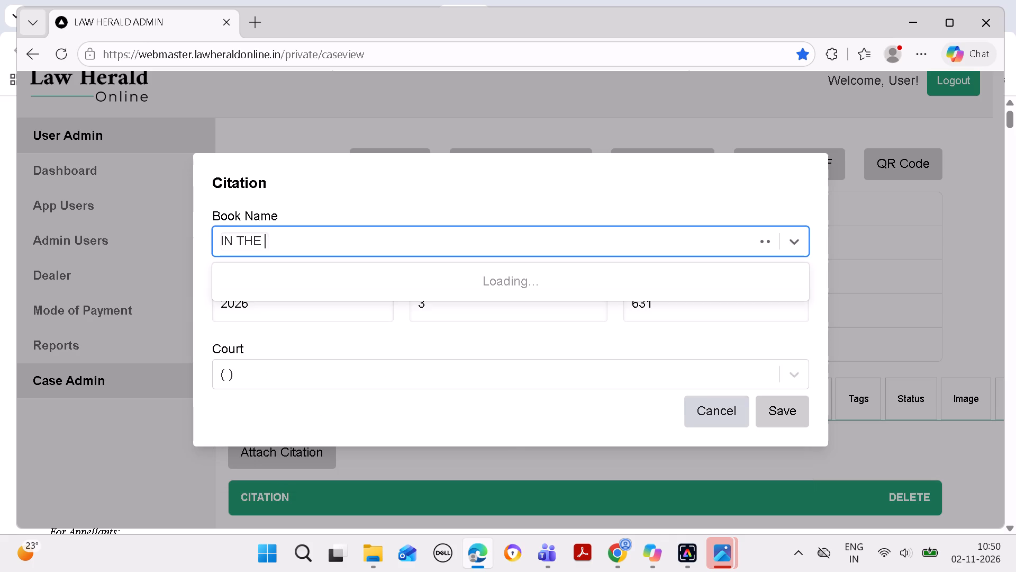
key("BackSpace")
key("BackSpace")
key("BackSpace")
key("BackSpace")
key("BackSpace")
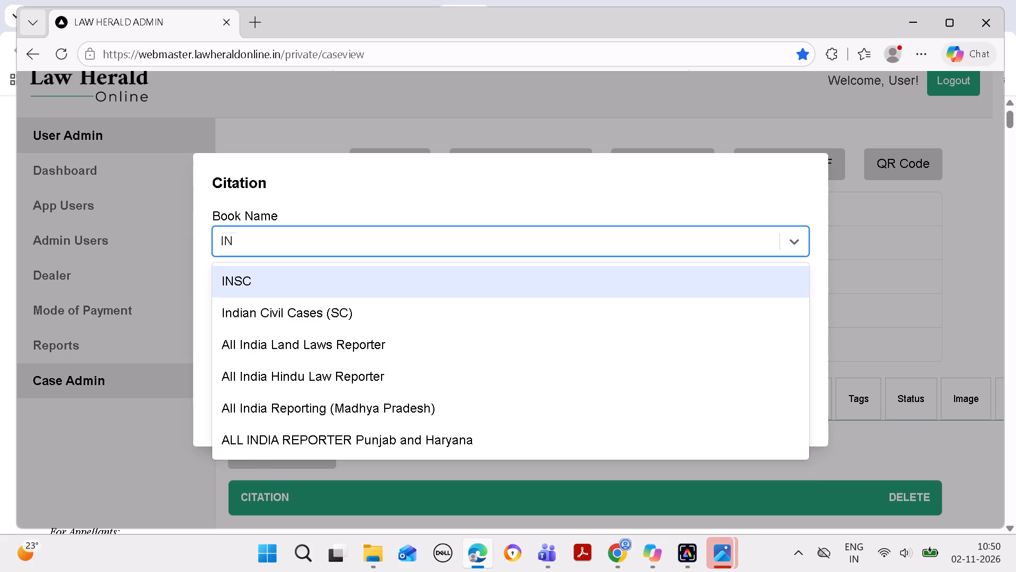
key("BackSpace")
key("BackSpace")
type("LAW")
key("space")
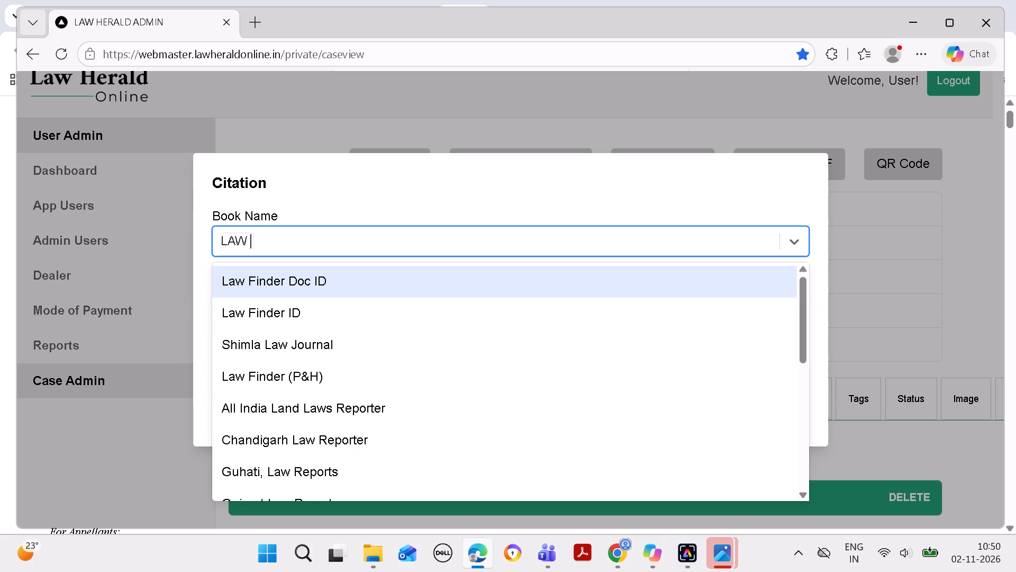
type("HER")
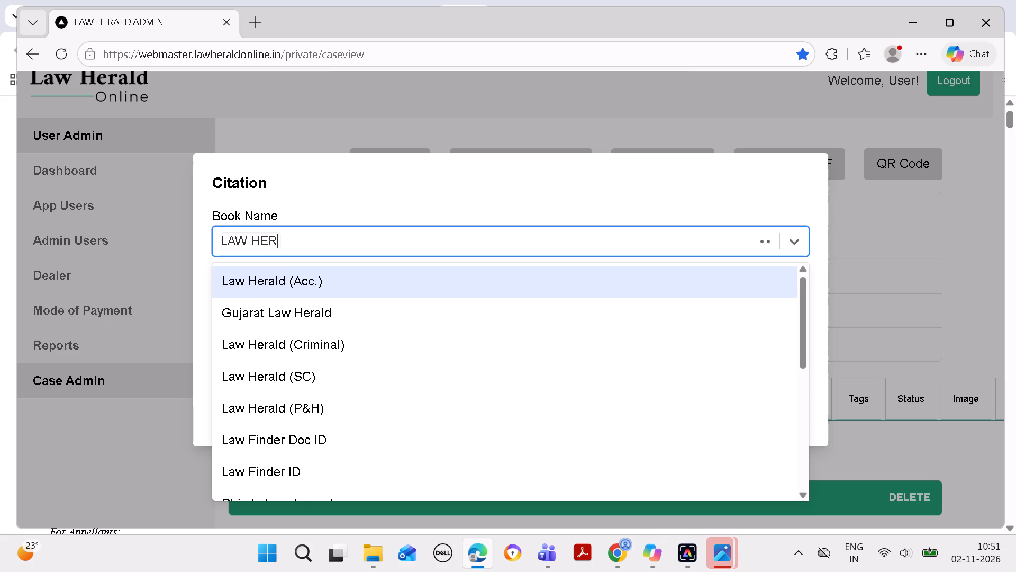
left_click(420, 363)
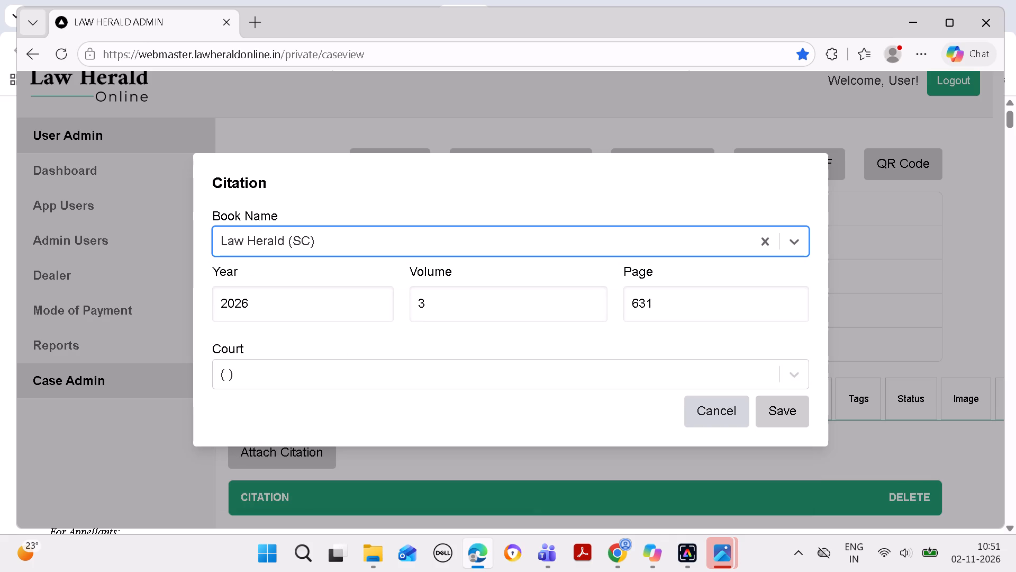
left_click(797, 414)
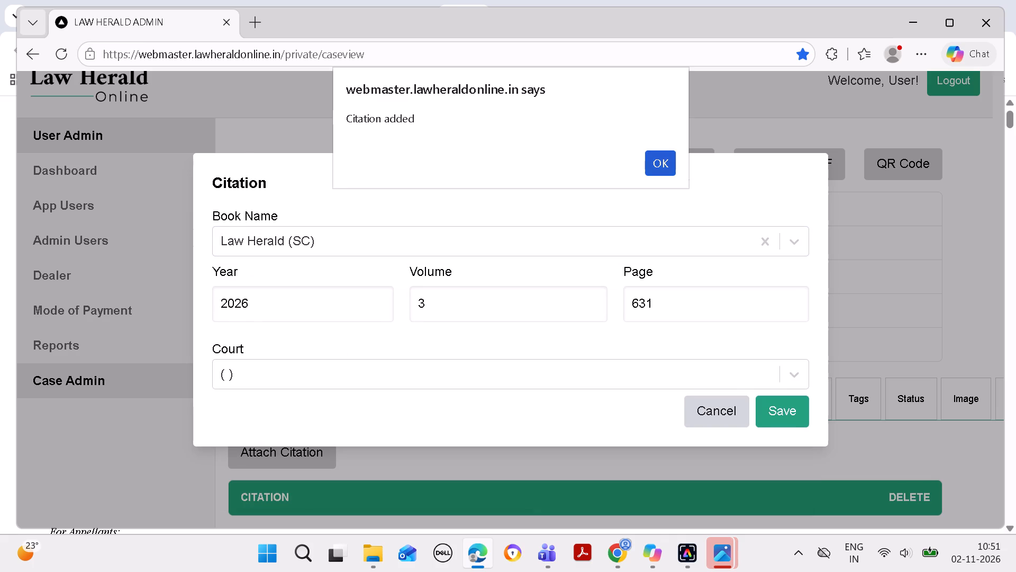
left_click(661, 169)
Publish the updated case to ES.
scroll(676, 252, "down", 6)
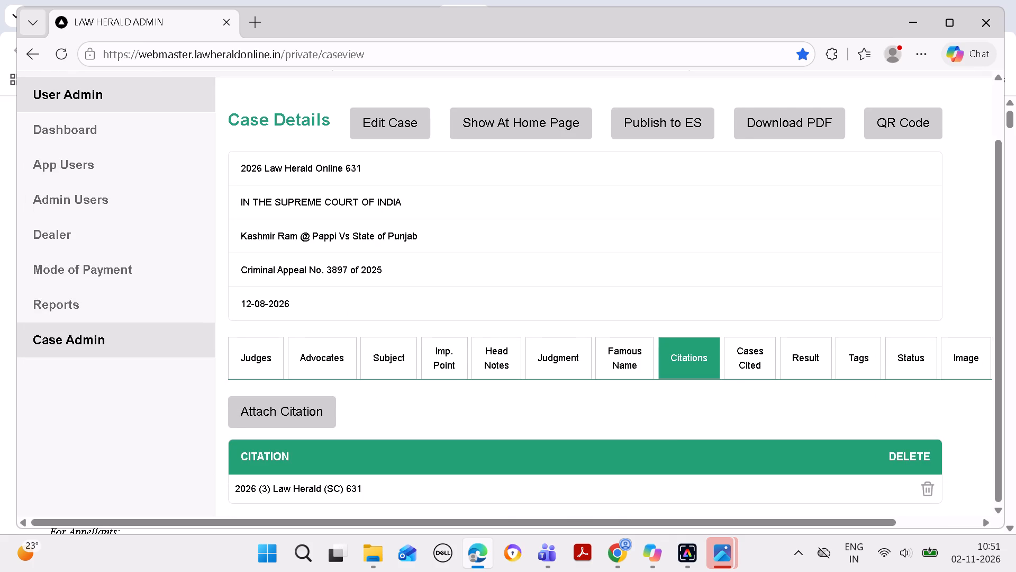
left_click(655, 131)
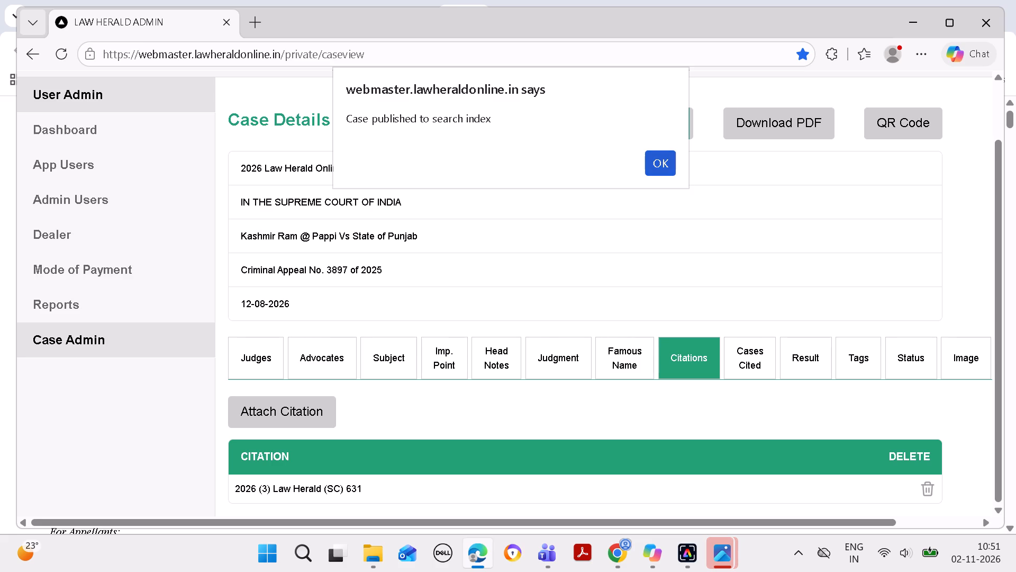
left_click(660, 170)
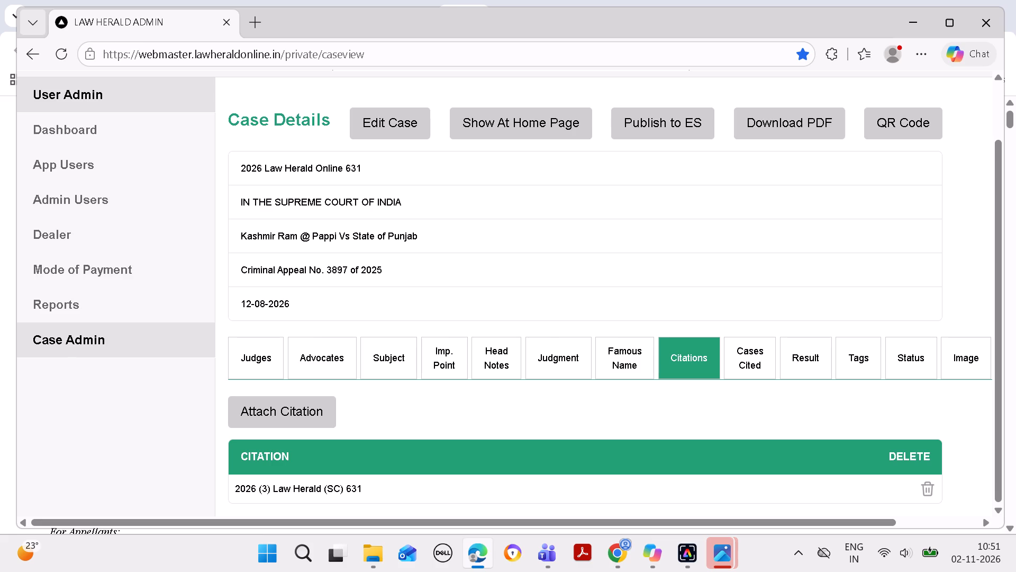
Switch to Google Chrome, rerun the citation 631 search and open the full judgment to check its journal citation.
left_click(623, 550)
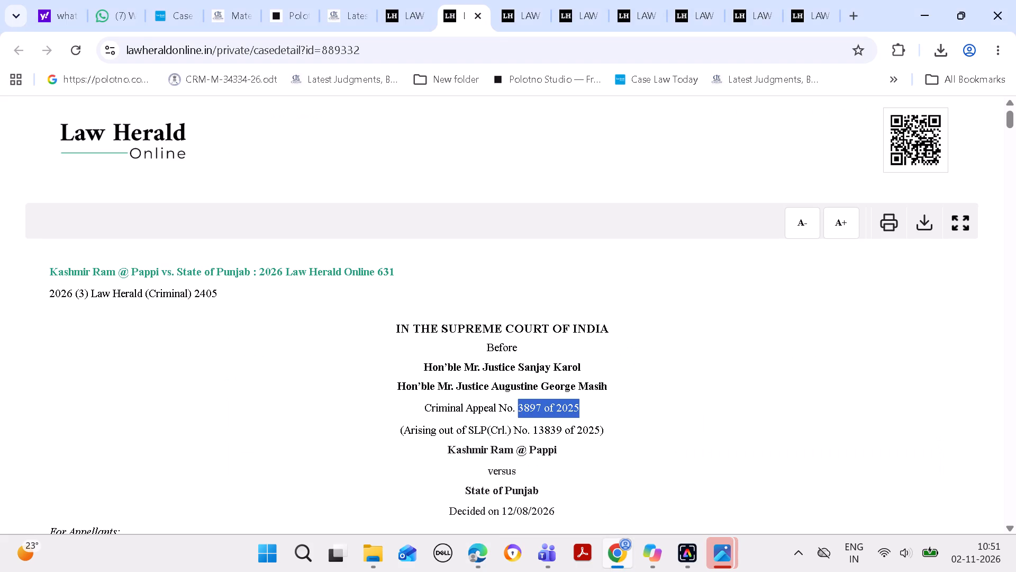
left_click(423, 16)
left_click(929, 240)
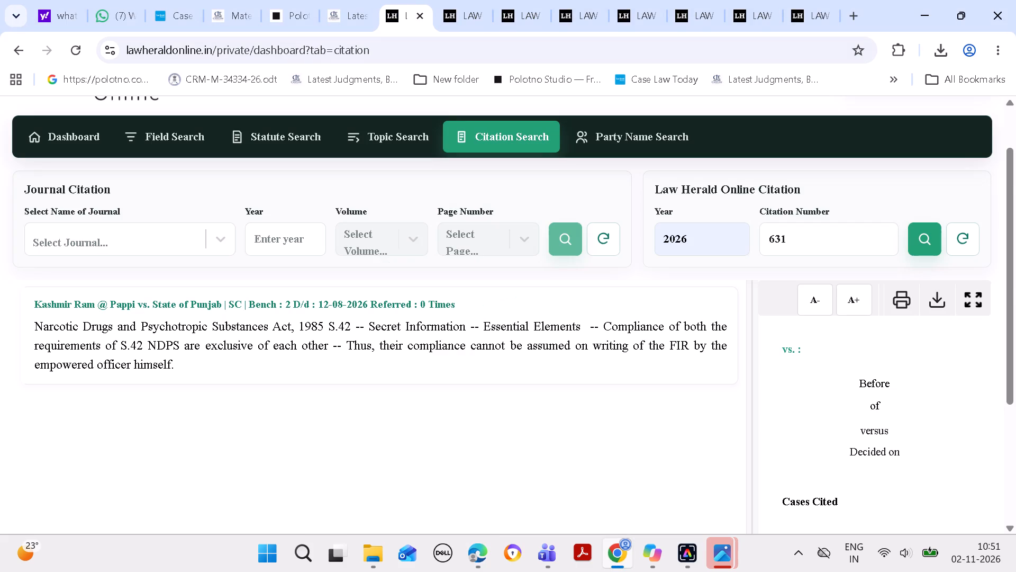
left_click(964, 306)
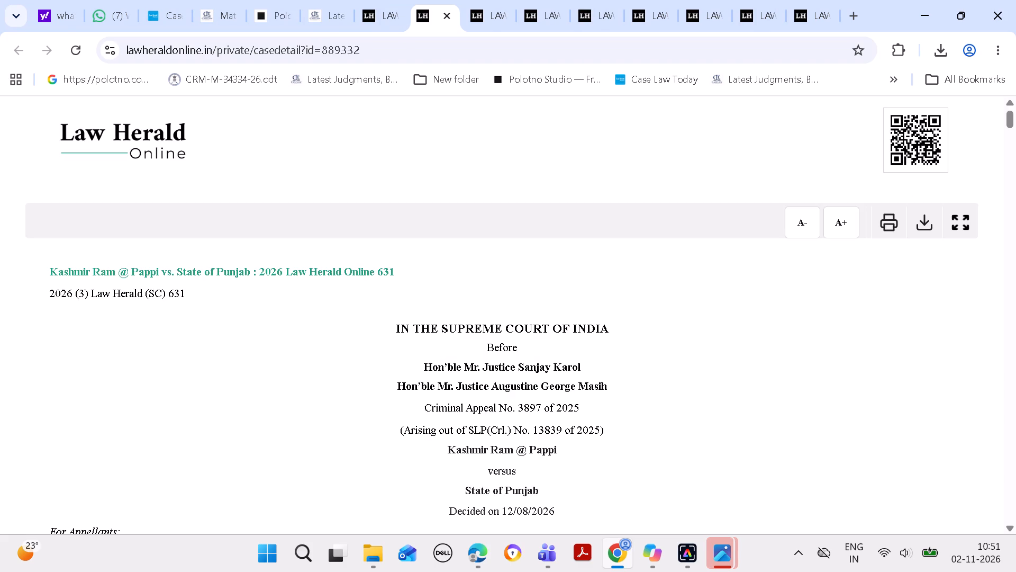
left_click_drag(1010, 118, 1015, 131)
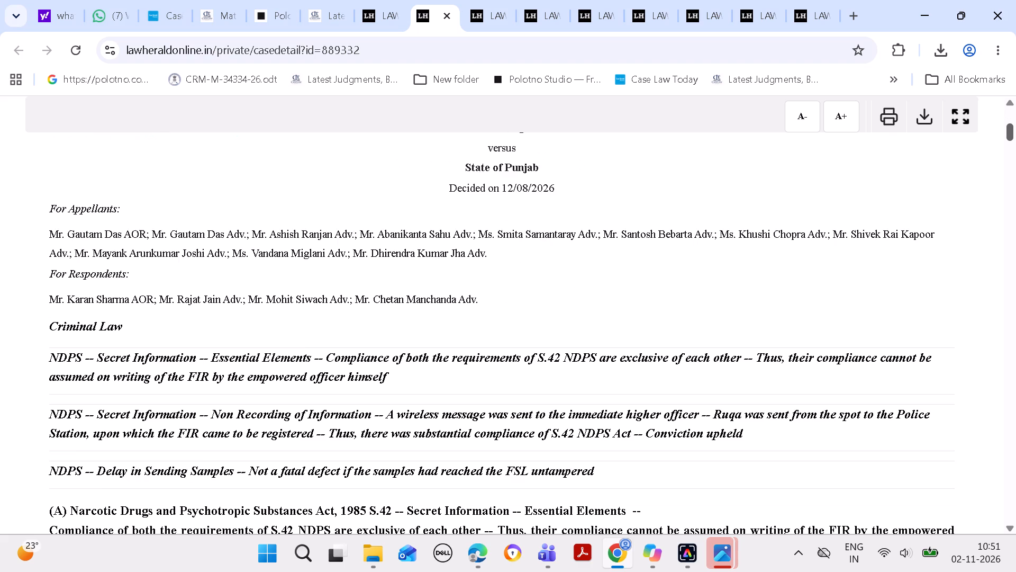
left_click_drag(1015, 131, 1015, 114)
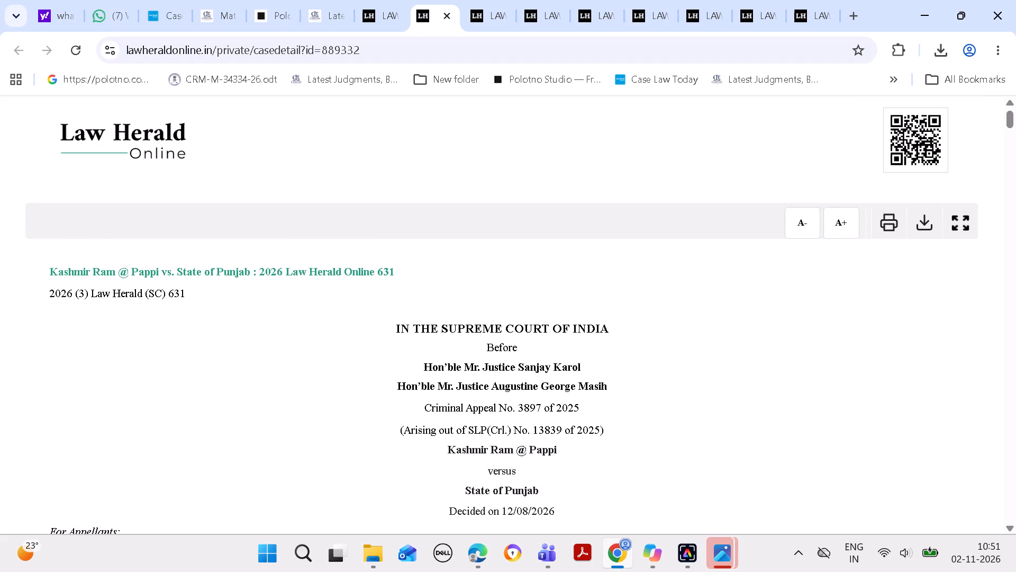
Search Law Herald Online citations for number 736 of 2026 and open the full judgment.
left_click(385, 26)
left_click(817, 237)
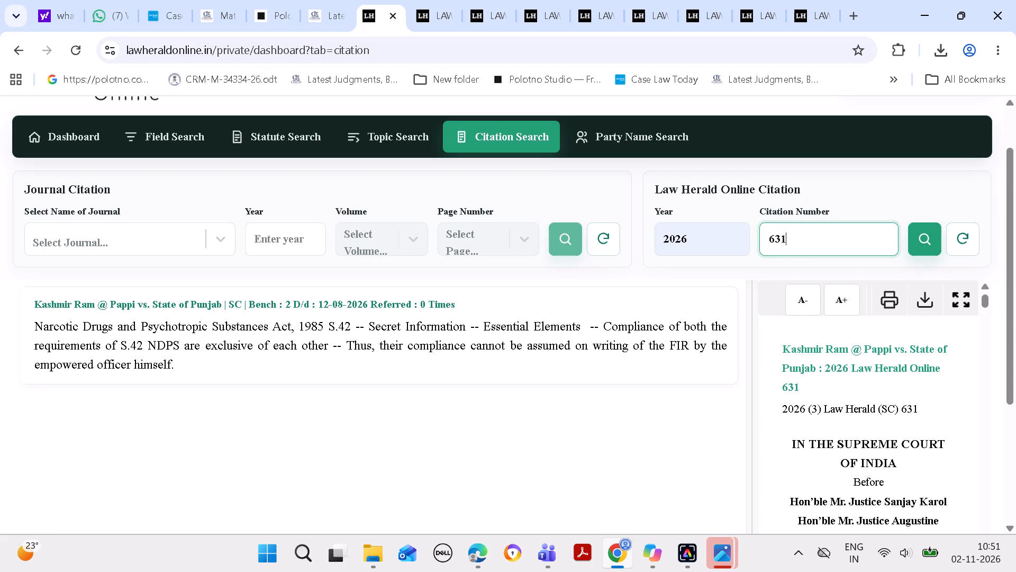
key("BackSpace")
key("BackSpace")
key("BackSpace")
key("BackSpace")
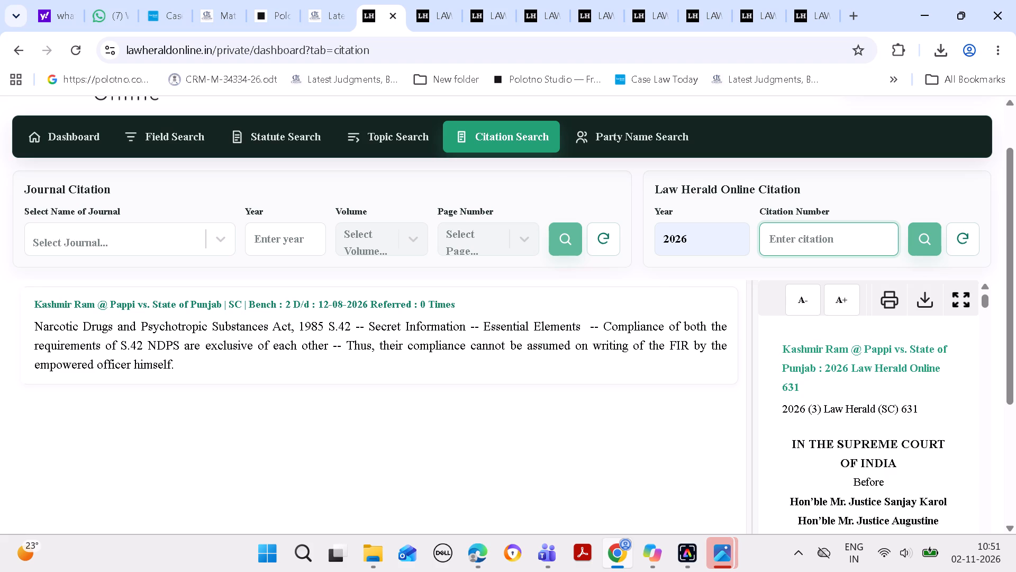
key("7")
type("36")
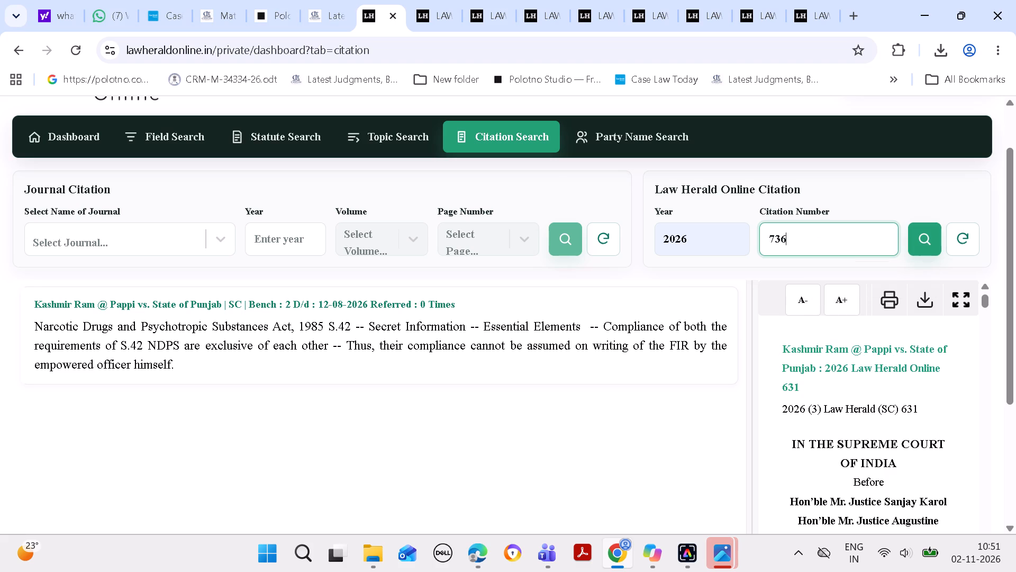
left_click(926, 234)
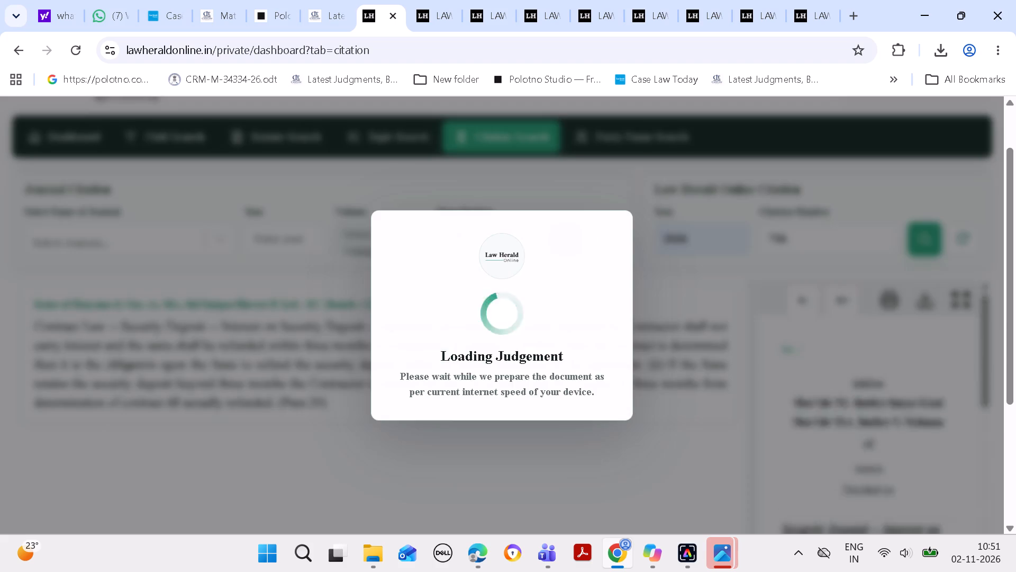
left_click(952, 306)
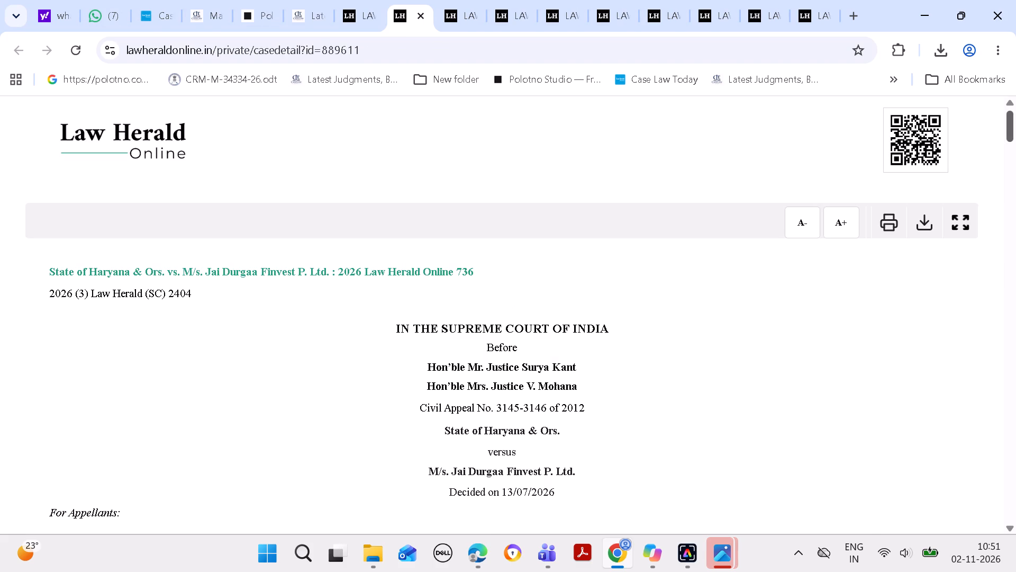
Examine the case heading, journal citation and headnotes of the citation 736 judgment.
left_click_drag(1006, 132, 1015, 143)
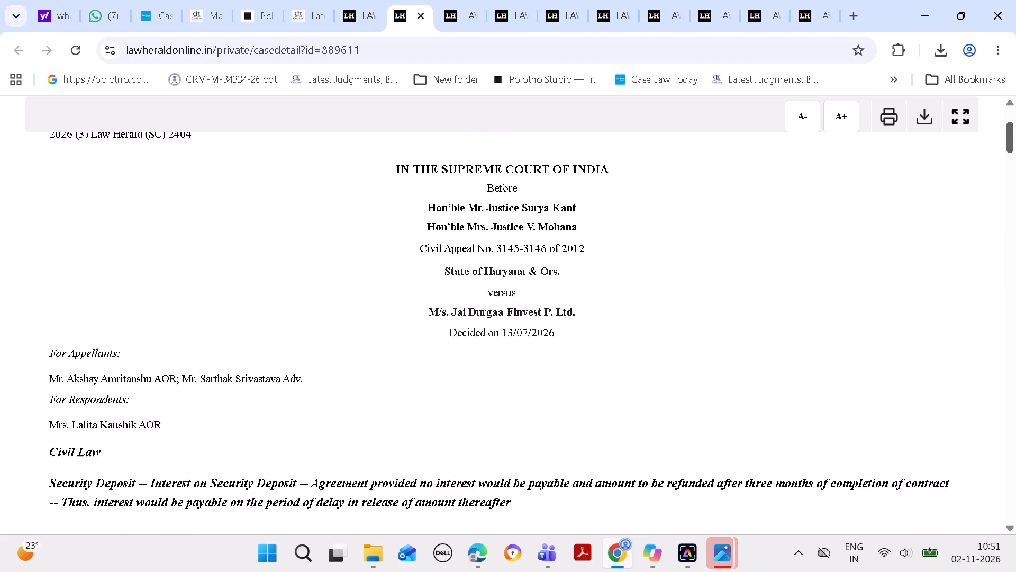
left_click_drag(1015, 143, 1015, 139)
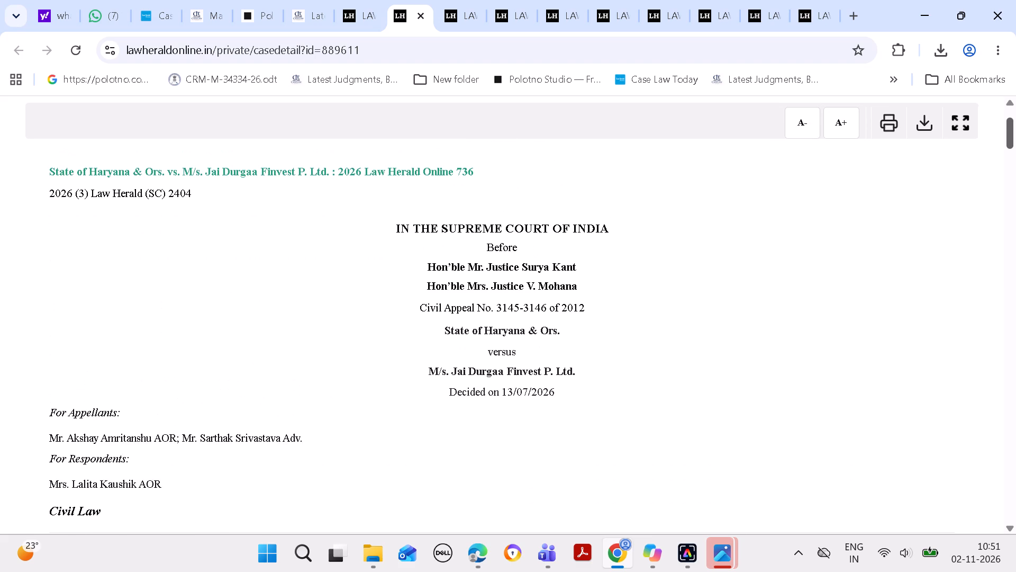
left_click_drag(1015, 139, 1015, 149)
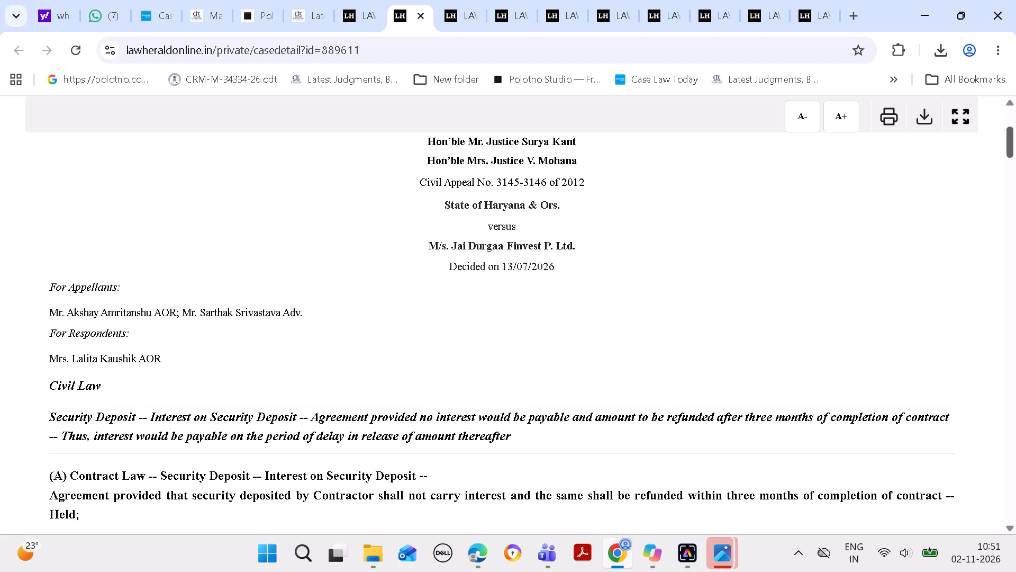
left_click_drag(1015, 149, 1015, 164)
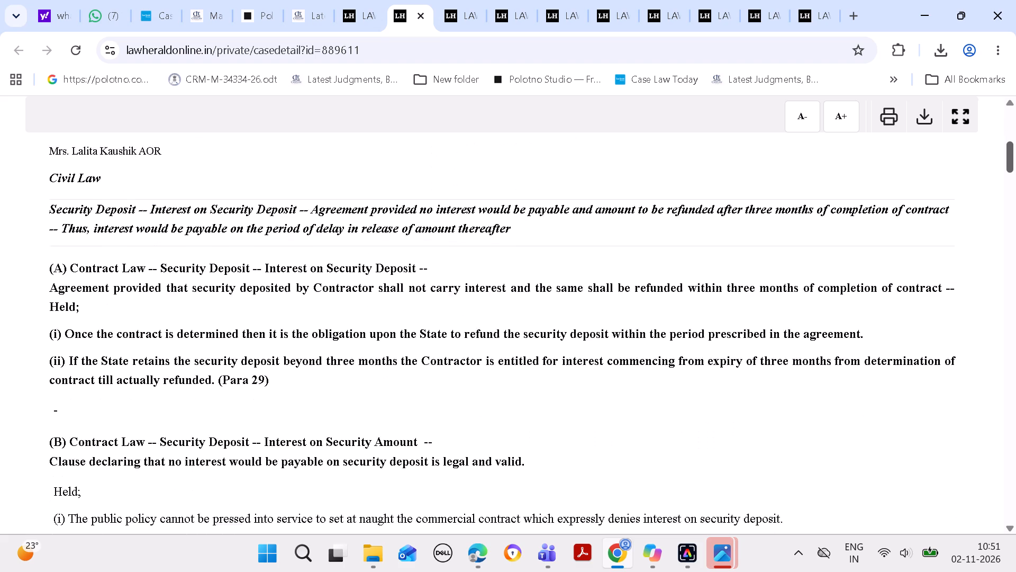
left_click_drag(1015, 164, 1015, 167)
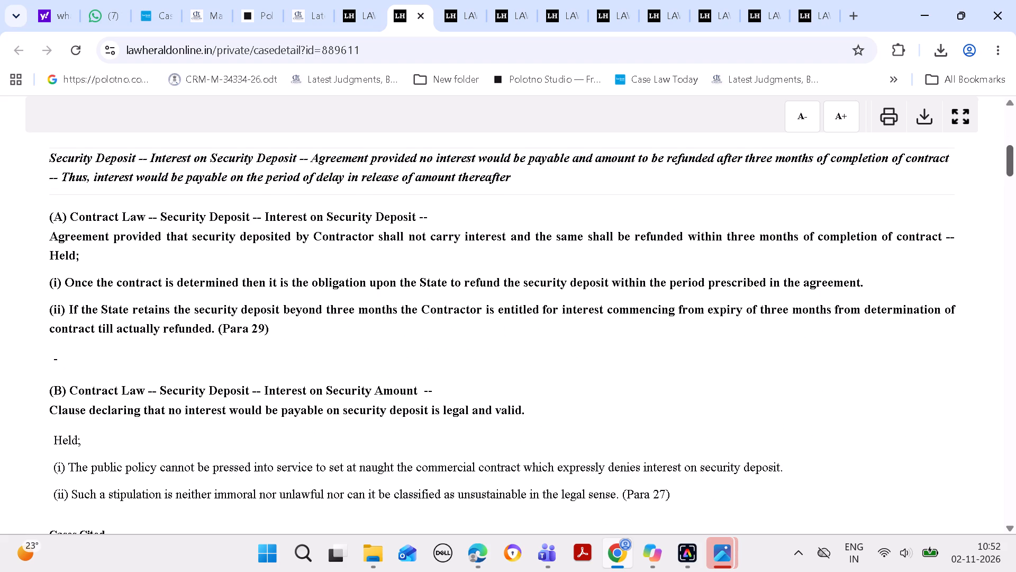
left_click_drag(1015, 167, 1015, 158)
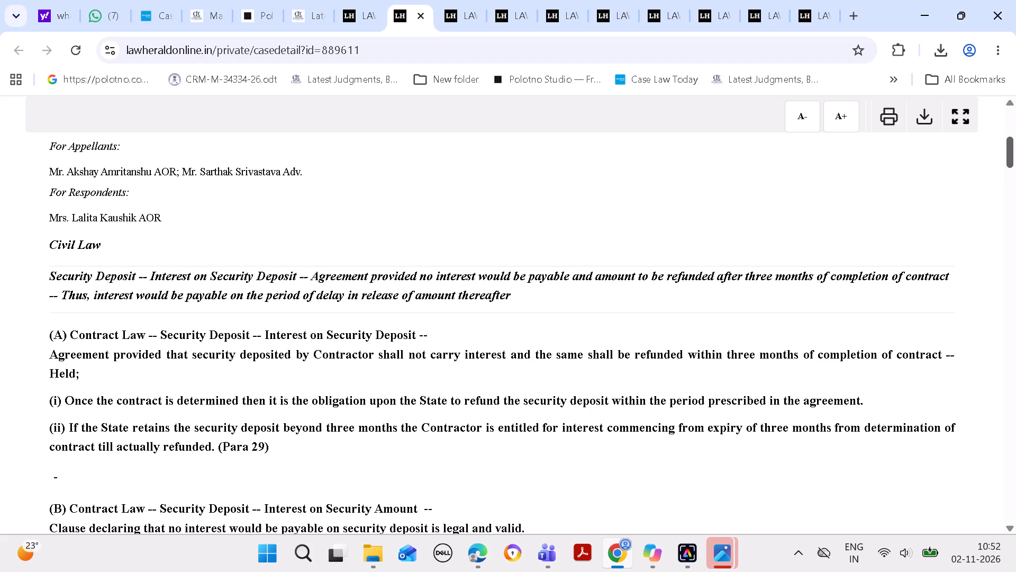
left_click_drag(1015, 158, 1015, 140)
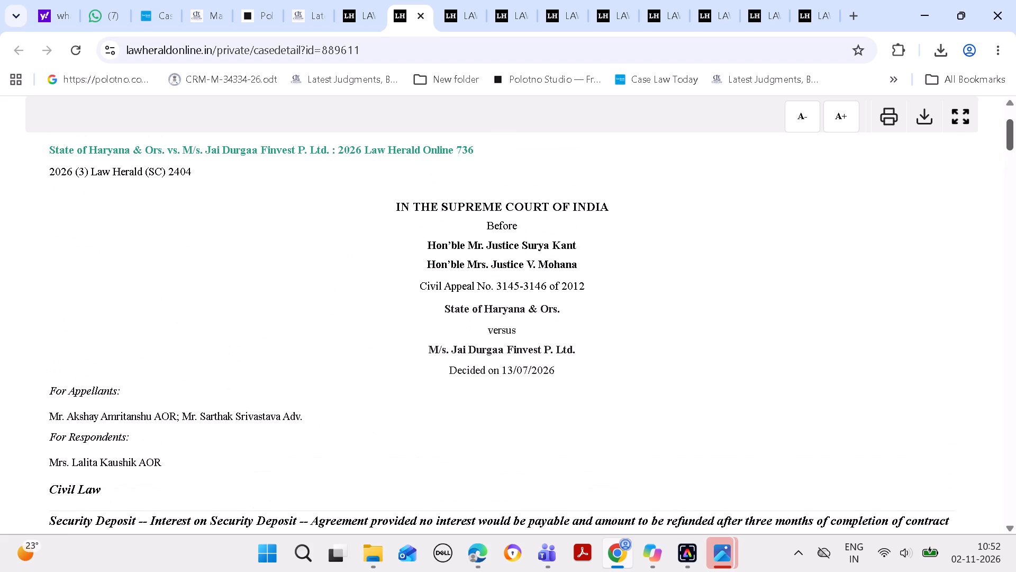
left_click_drag(1015, 140, 1015, 175)
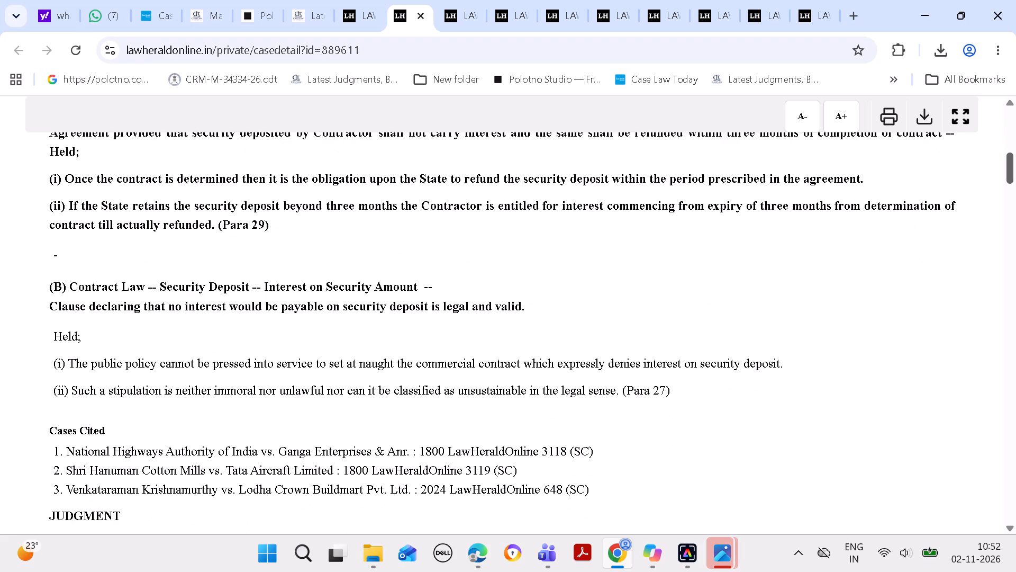
Review the second headnote and cited cases of the citation 736 judgment, and return to its case heading.
left_click_drag(1015, 175, 1014, 182)
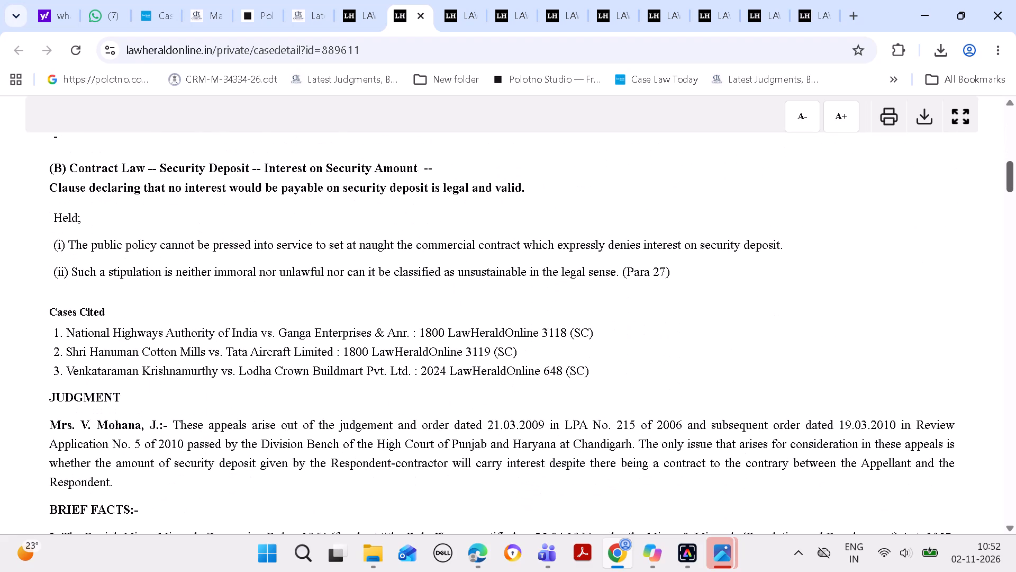
left_click_drag(1014, 182, 1015, 107)
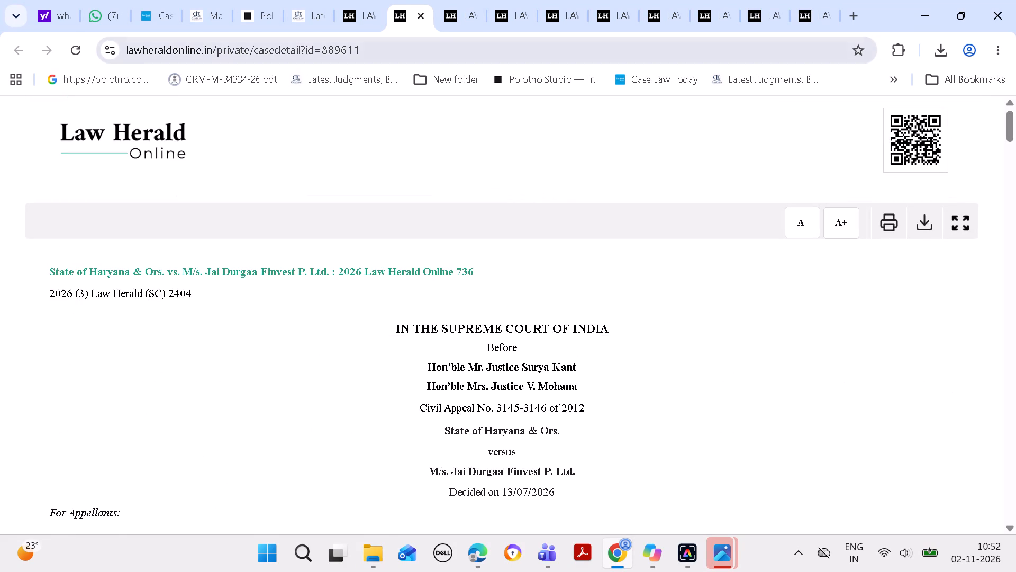
Search Law Herald Online citations for number 637 of 2026 and open the full judgment.
left_click(367, 18)
left_click(805, 235)
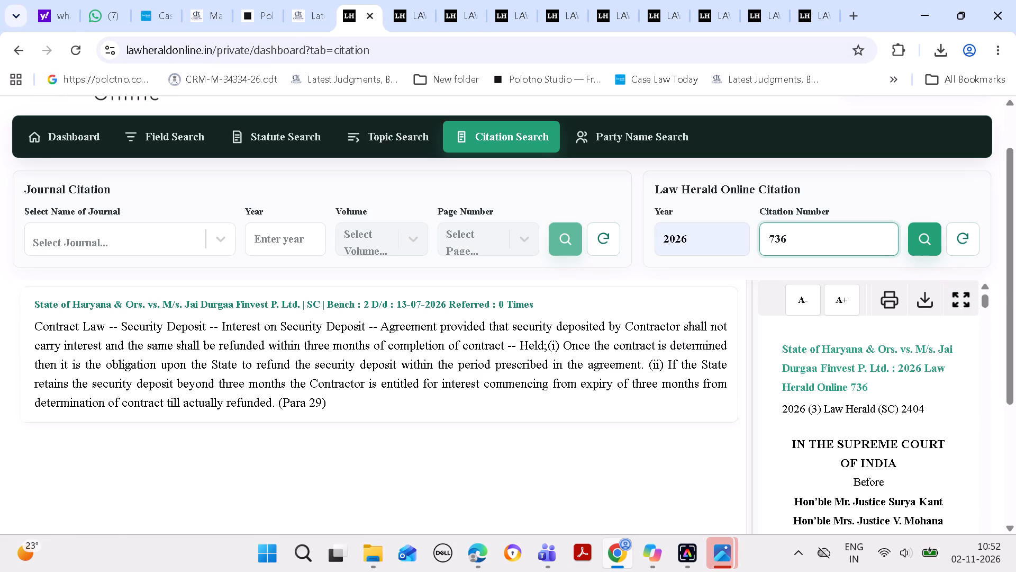
key("BackSpace")
key("BackSpace")
key("BackSpace")
key("BackSpace")
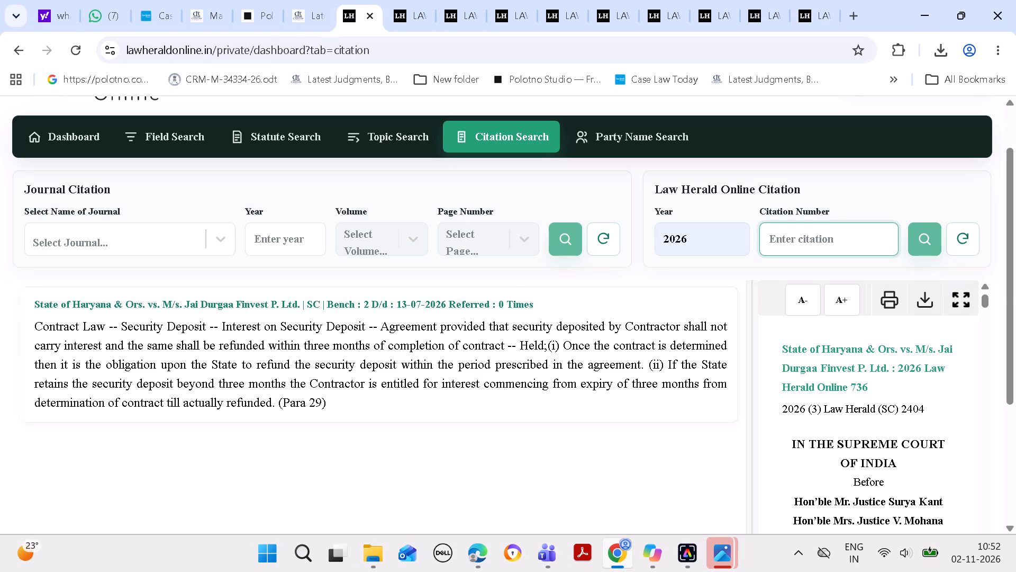
type("637")
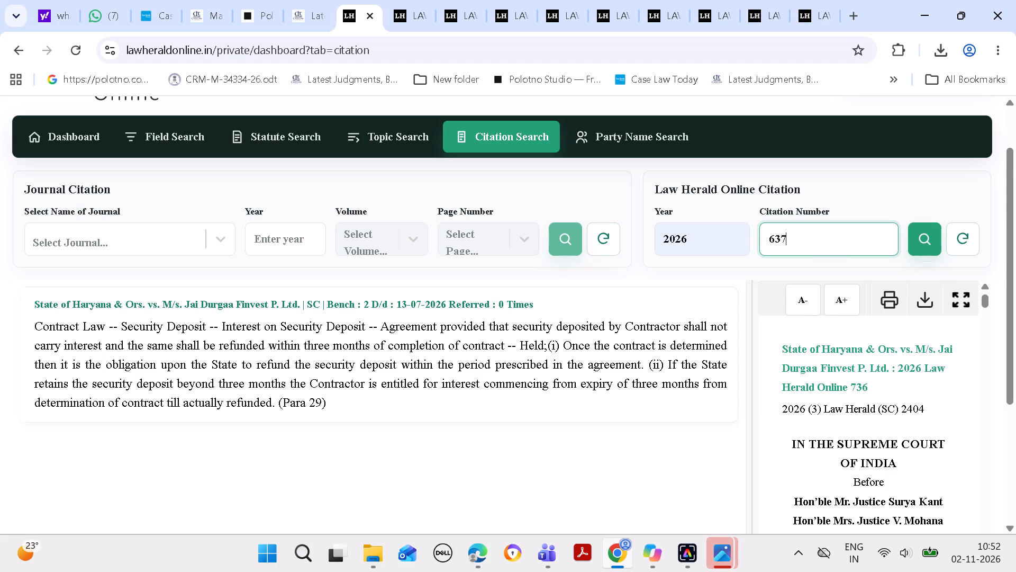
left_click(920, 244)
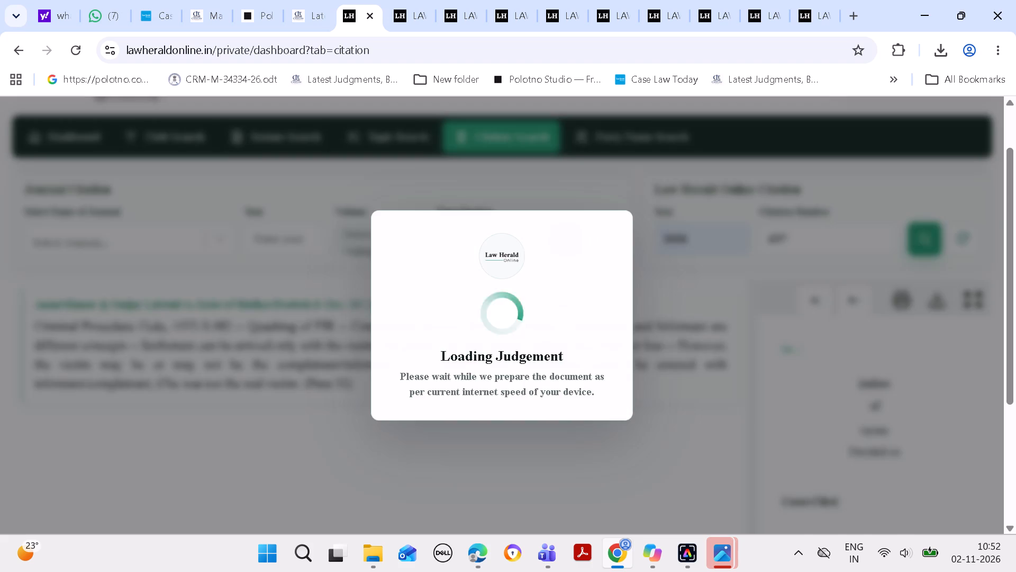
left_click(960, 301)
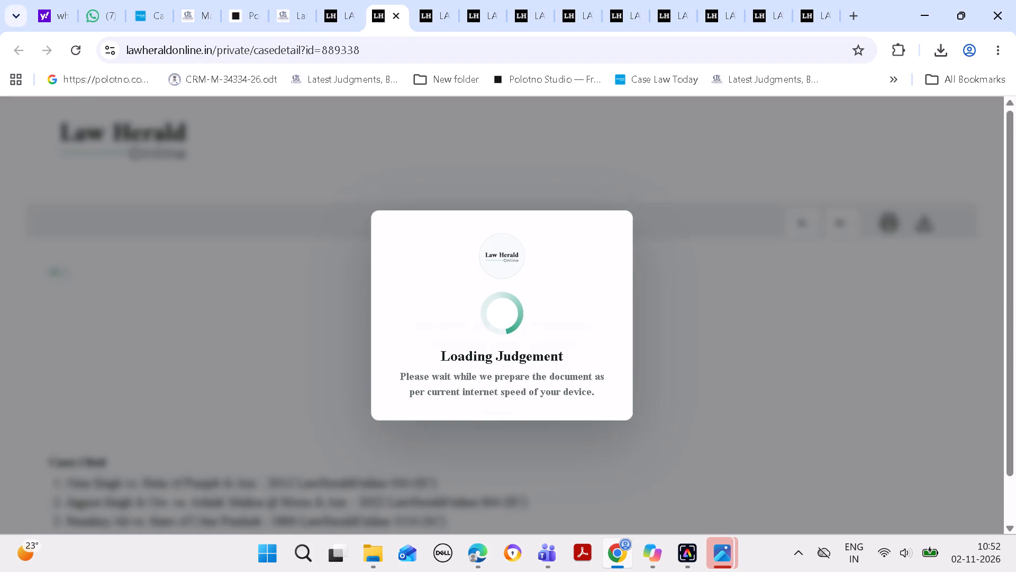
Examine the headnotes and journal citation of the citation 637 judgment, and return to the citation search.
left_click_drag(1006, 127, 1015, 144)
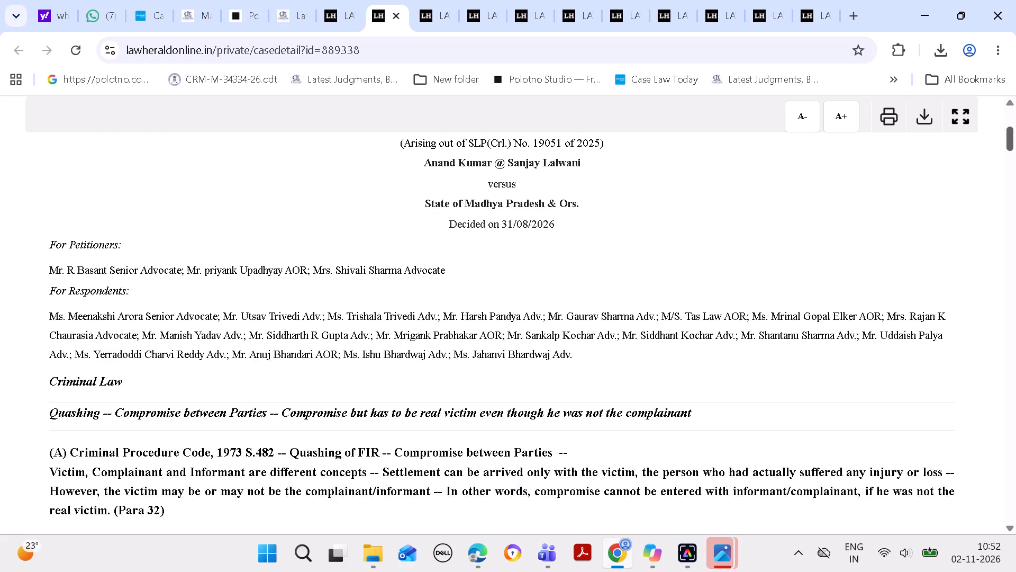
left_click_drag(1015, 144, 1015, 149)
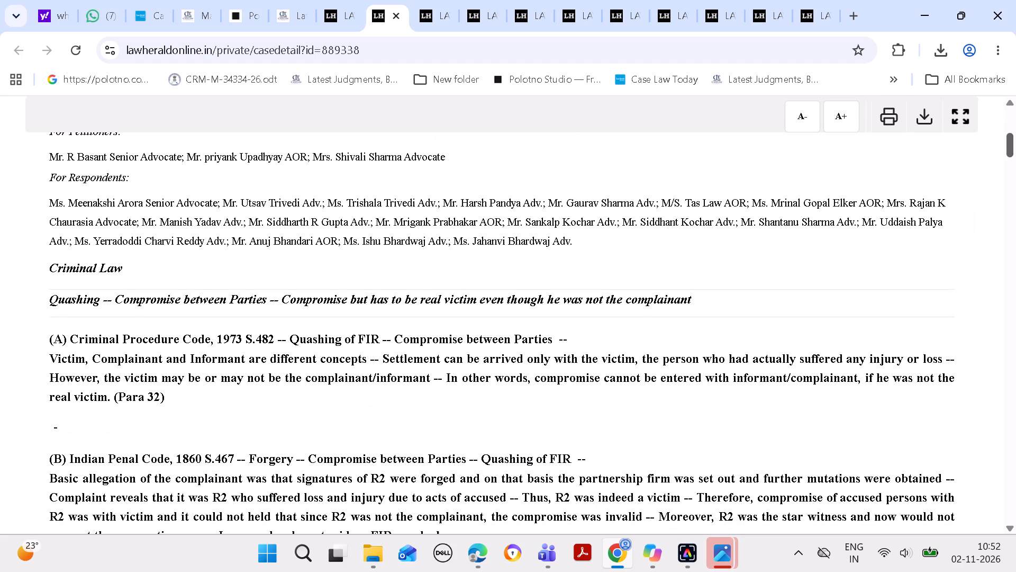
left_click_drag(1015, 149, 1015, 117)
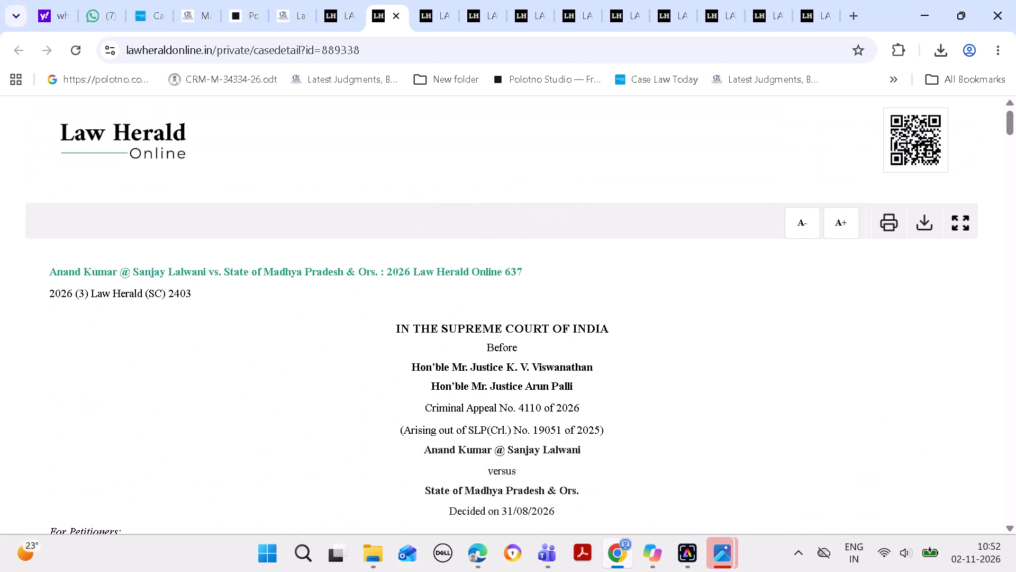
left_click(338, 20)
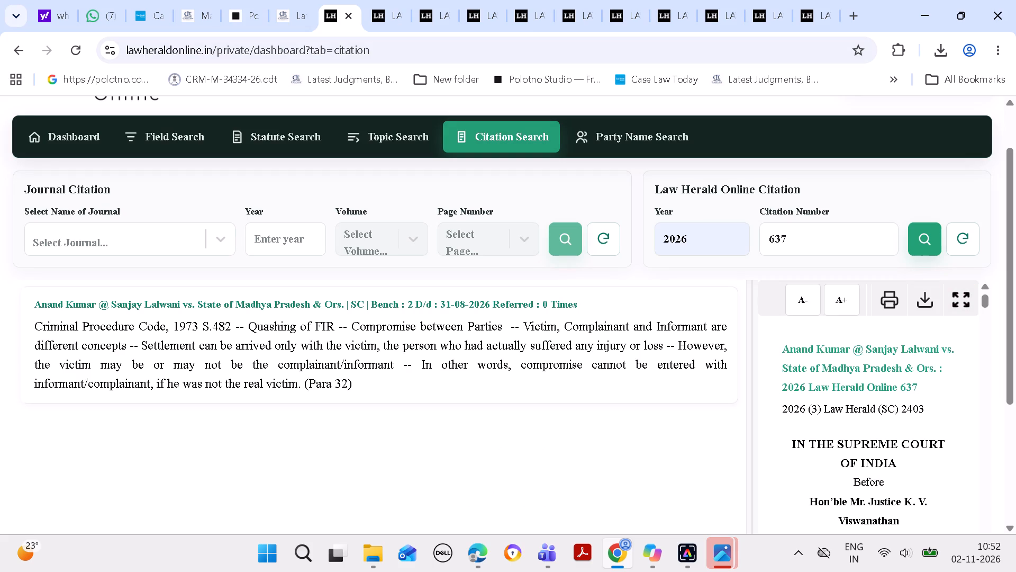
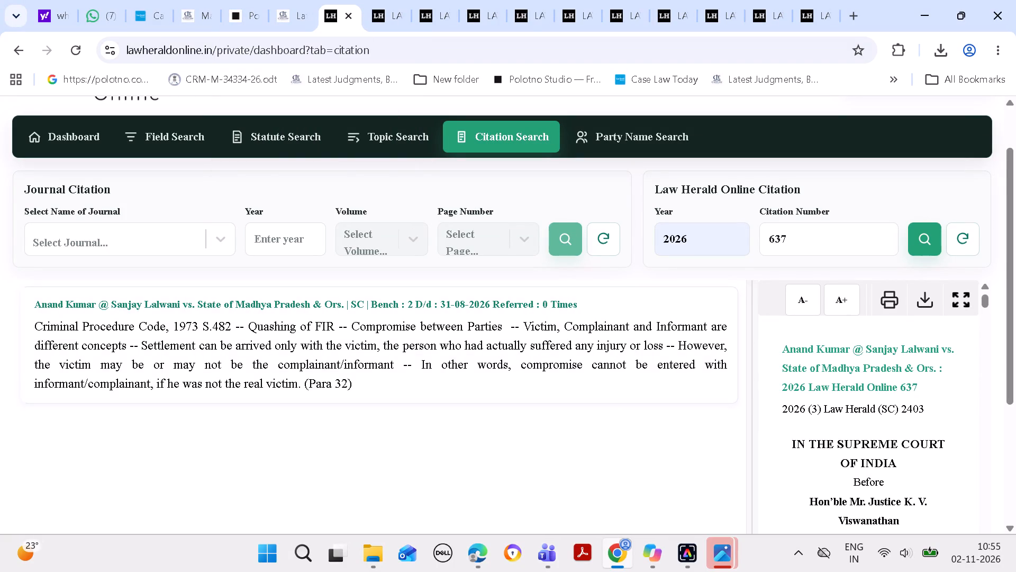
Minimise the browser, case admin, file folder and image viewer windows, and return to the citation search in Chrome.
left_click(927, 24)
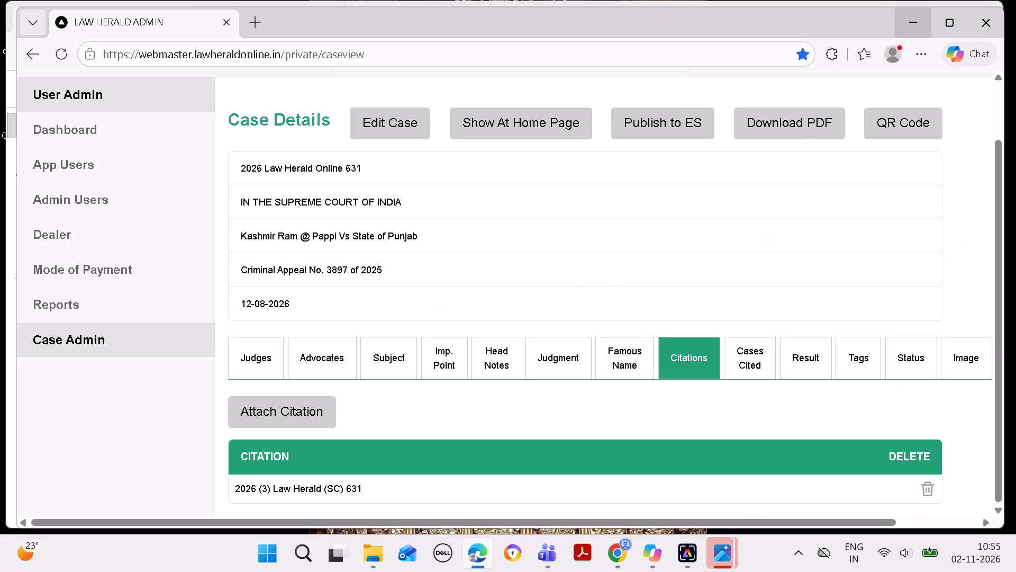
left_click(909, 22)
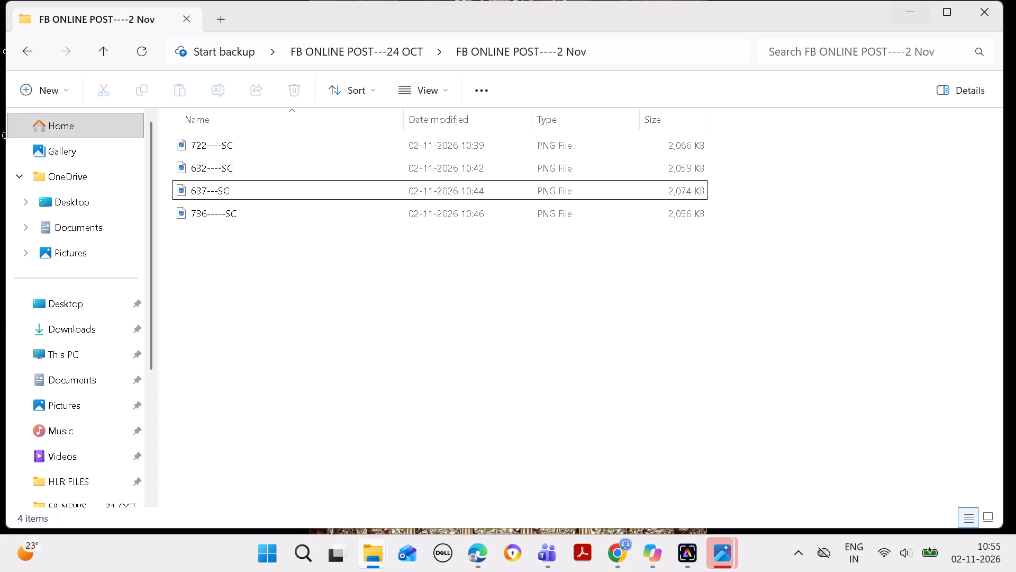
left_click(905, 12)
left_click(813, 105)
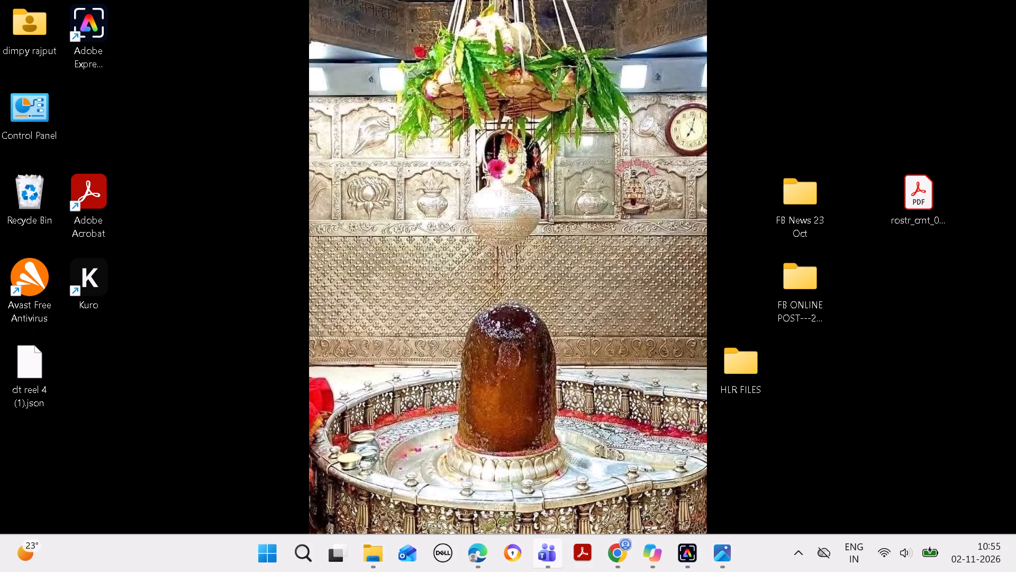
left_click(614, 549)
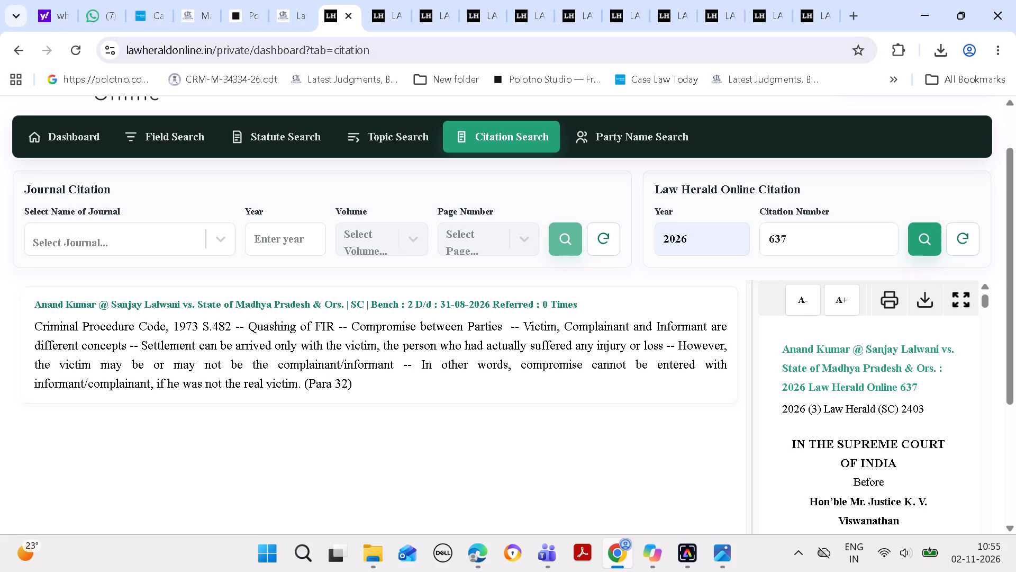
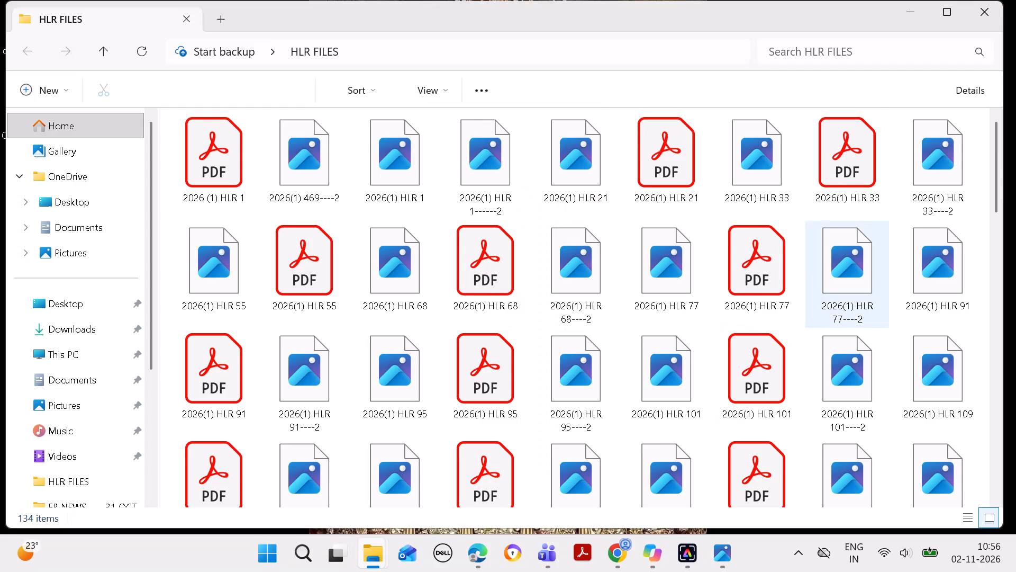
Look through the HLR FILES folder down to the last HLR citation files, and minimise the folder window.
scroll(873, 289, "down", 4)
scroll(757, 326, "down", 8)
scroll(719, 336, "up", 1)
scroll(719, 336, "down", 6)
scroll(668, 362, "down", 7)
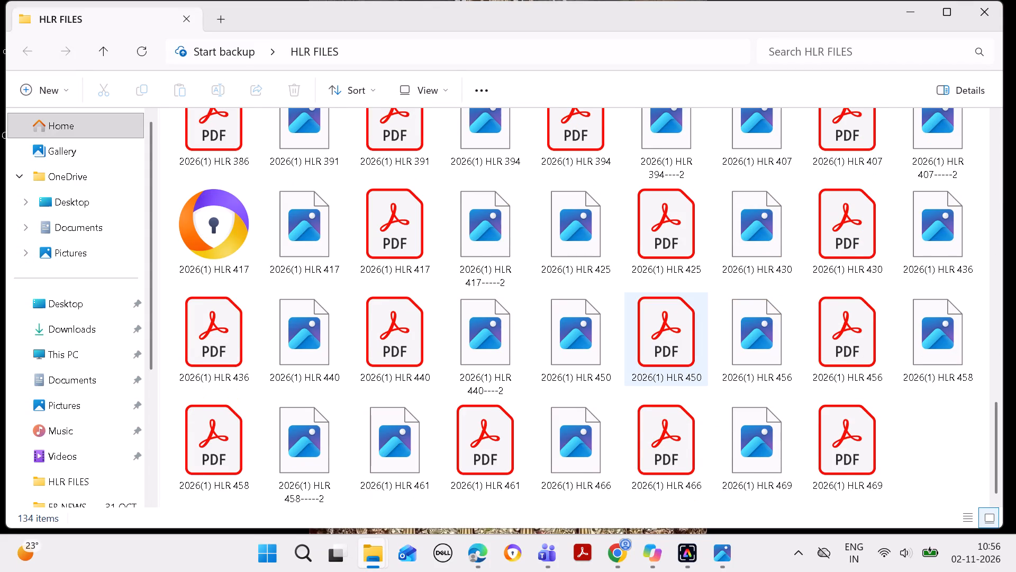
scroll(681, 354, "down", 7)
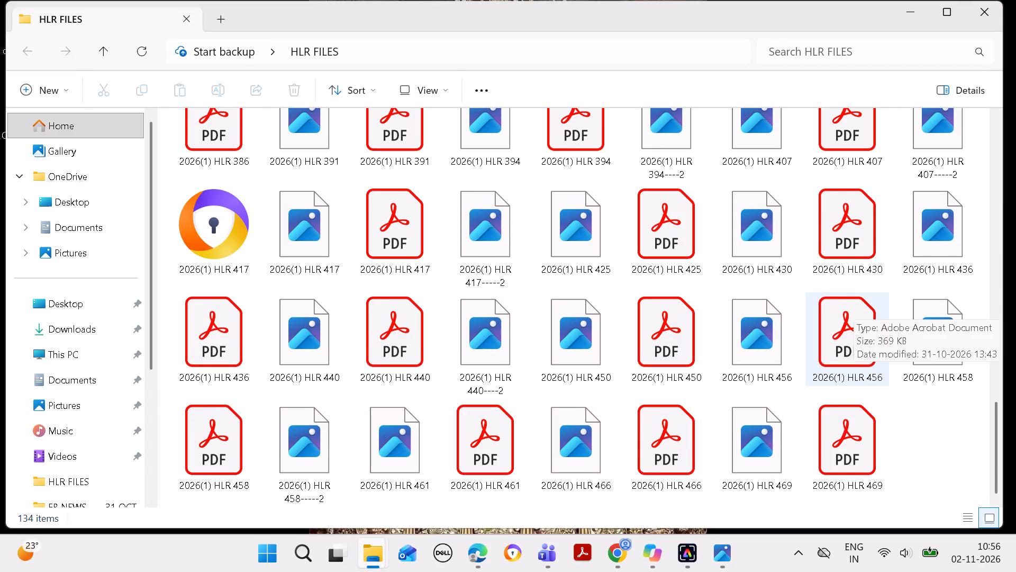
left_click(909, 2)
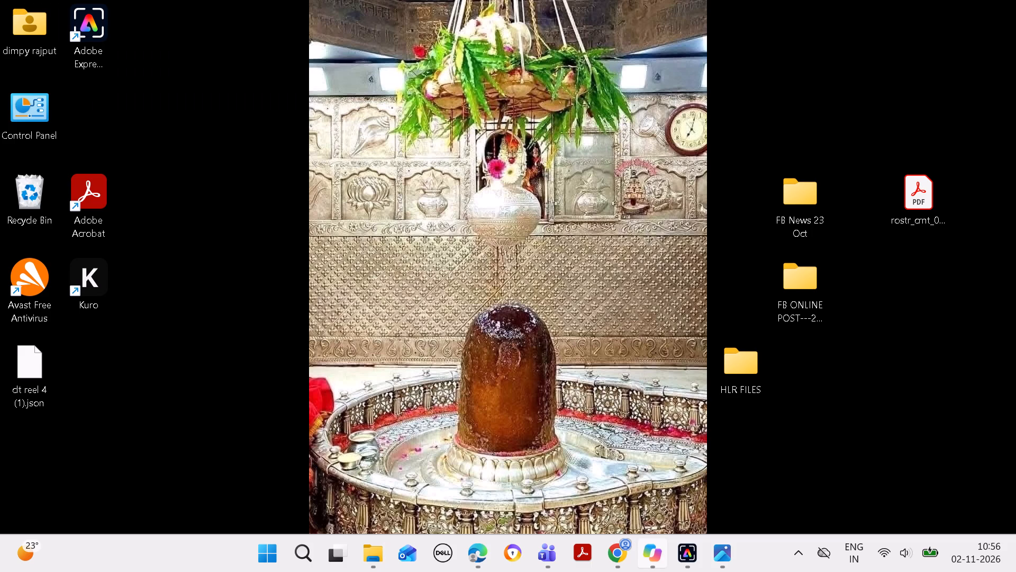